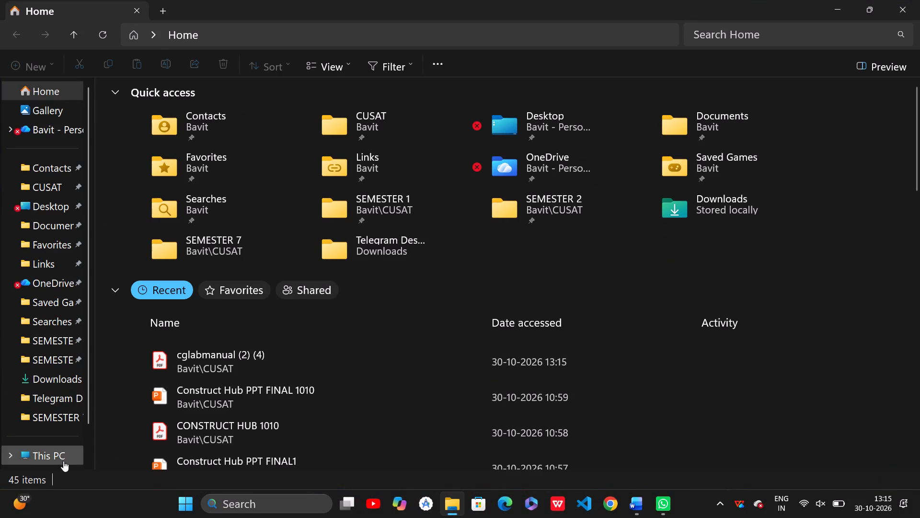
Bring up the full choice of apps for opening the recent cglabmanual (2) (4) PDF.
{"action": "right_click", "coordinate": [203, 374]}
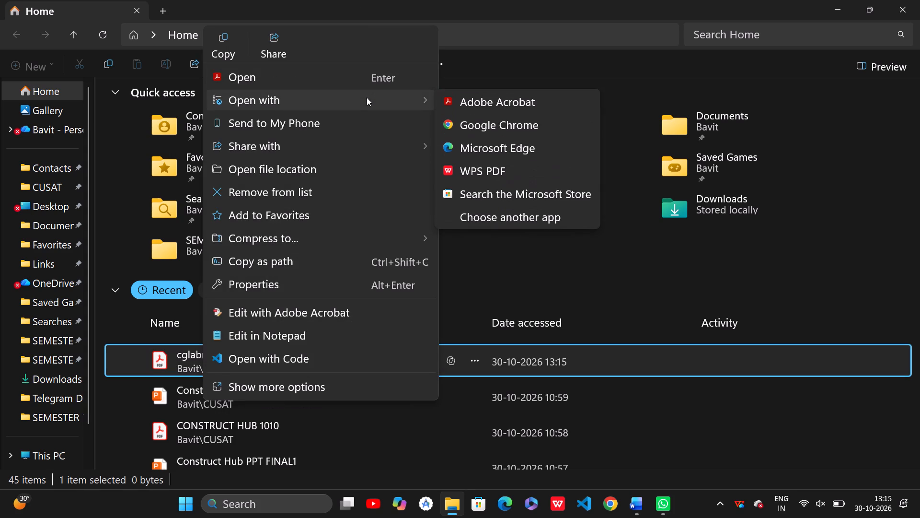
{"action": "left_click", "coordinate": [513, 219]}
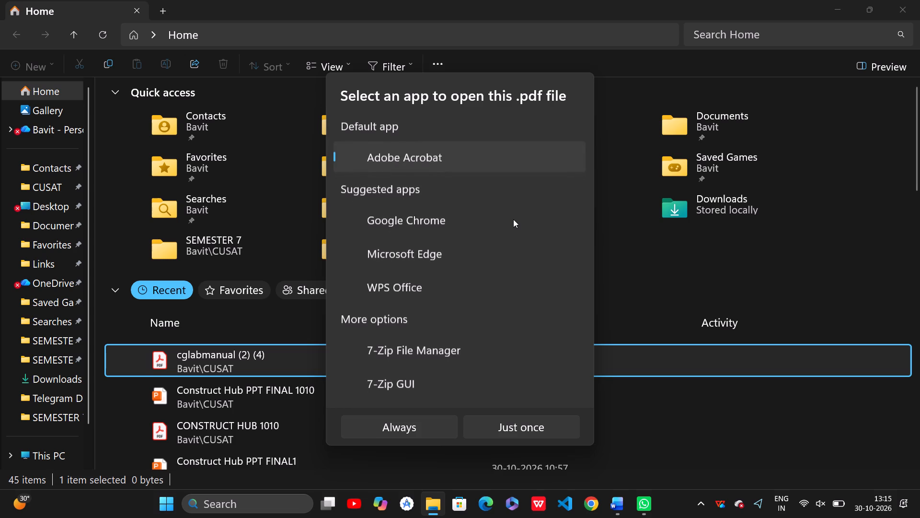
Open the cglabmanual (2) (4) PDF in Word, using that app just once.
{"action": "scroll", "coordinate": [513, 219], "scroll_direction": "down", "scroll_amount": 3}
{"action": "scroll", "coordinate": [489, 289], "scroll_direction": "down", "scroll_amount": 2}
{"action": "left_click", "coordinate": [475, 314]}
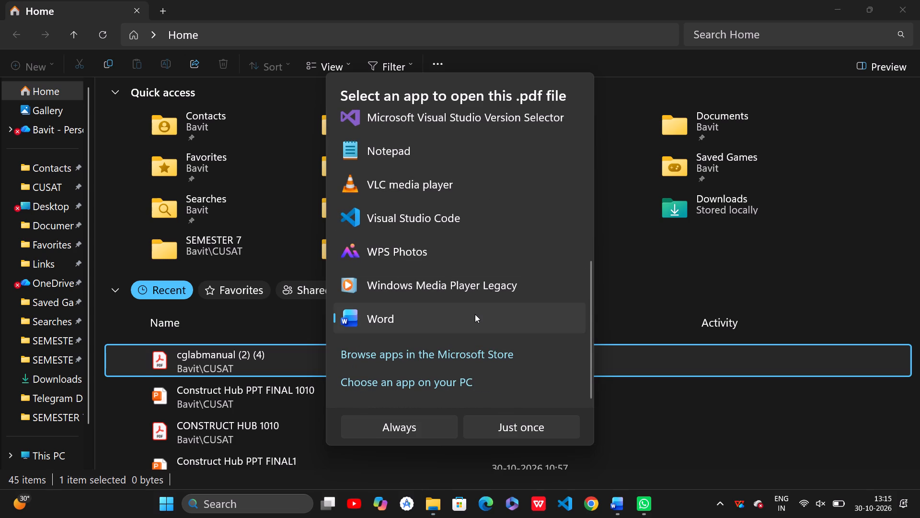
{"action": "left_click", "coordinate": [512, 431]}
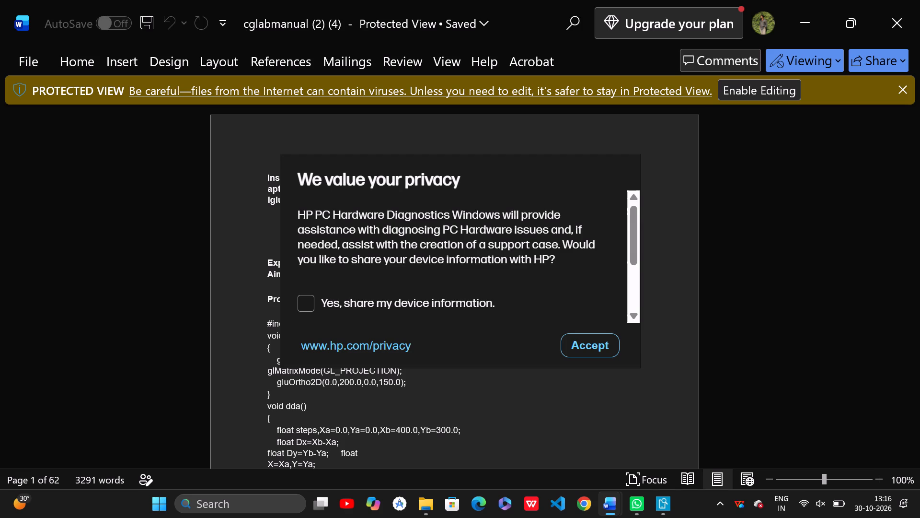
Accept the HP privacy notice without opting to share device information.
{"action": "left_click", "coordinate": [577, 342]}
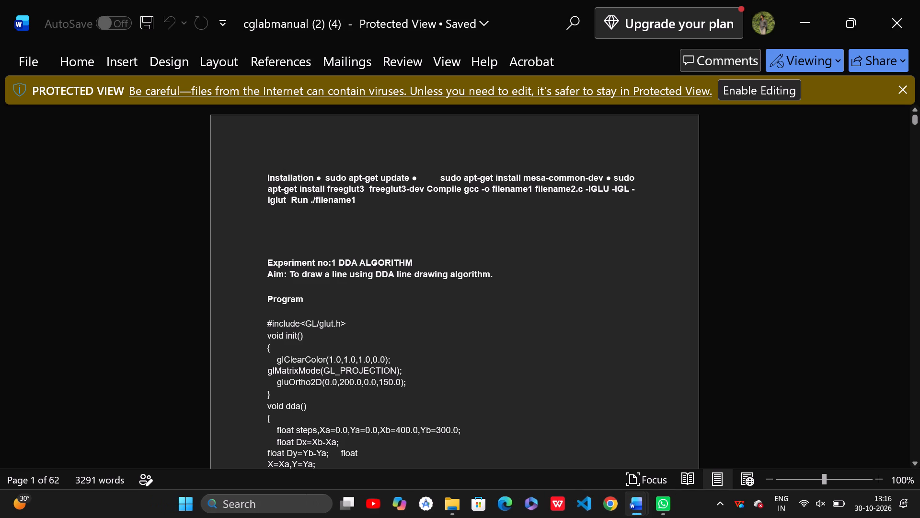
Enable editing for the protected lab manual document.
{"action": "left_click", "coordinate": [761, 88]}
{"action": "key", "text": "Down"}
{"action": "key", "text": "Down"}
{"action": "key", "text": "Down"}
{"action": "key", "text": "Down"}
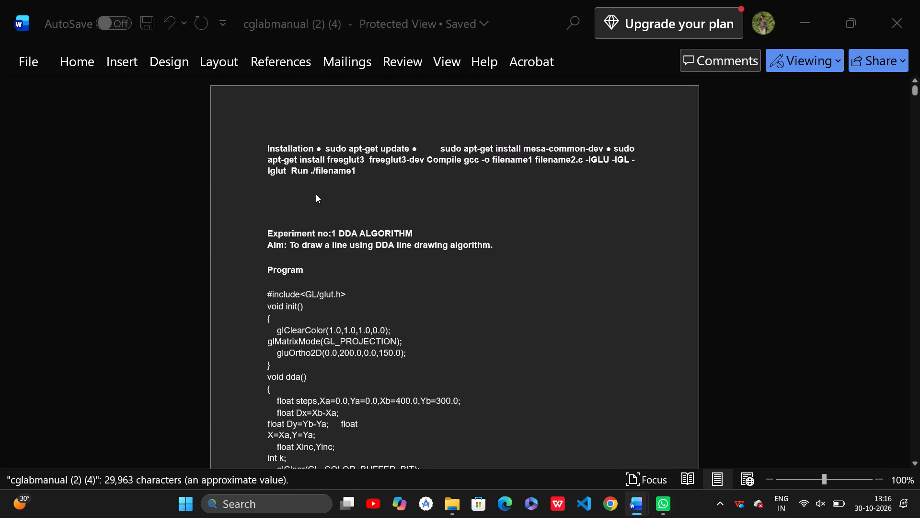
{"action": "key", "text": "Down"}
Look through the lab manual's pages to its end and back up to the Moving Car experiment, checking the layout.
{"action": "scroll", "coordinate": [314, 288], "scroll_direction": "down", "scroll_amount": 13}
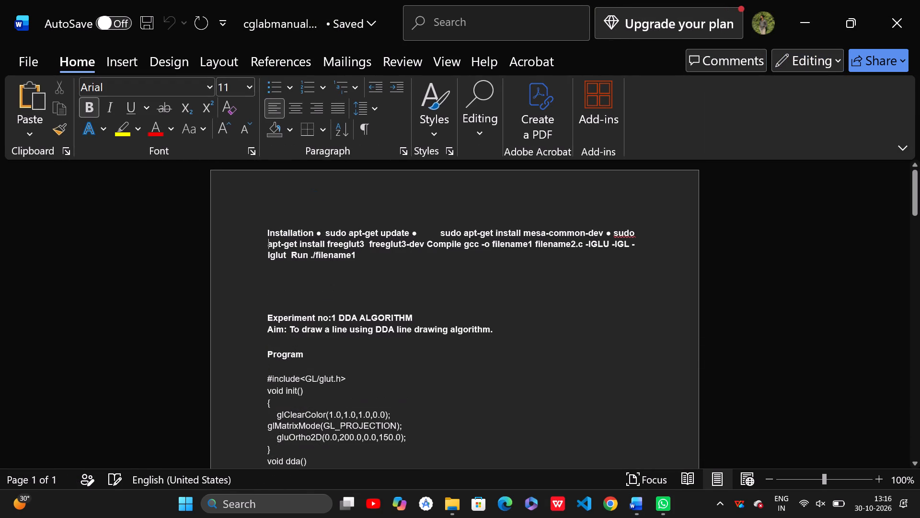
{"action": "scroll", "coordinate": [314, 288], "scroll_direction": "down", "scroll_amount": 1}
{"action": "scroll", "coordinate": [463, 373], "scroll_direction": "down", "scroll_amount": 8}
{"action": "scroll", "coordinate": [656, 345], "scroll_direction": "down", "scroll_amount": 12}
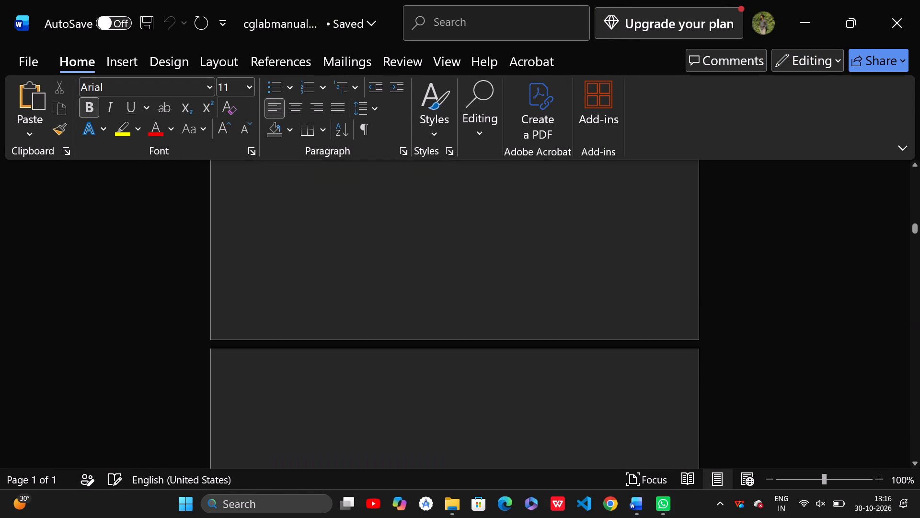
{"action": "scroll", "coordinate": [656, 345], "scroll_direction": "down", "scroll_amount": 20}
{"action": "scroll", "coordinate": [656, 345], "scroll_direction": "down", "scroll_amount": 20}
{"action": "scroll", "coordinate": [656, 345], "scroll_direction": "down", "scroll_amount": 20}
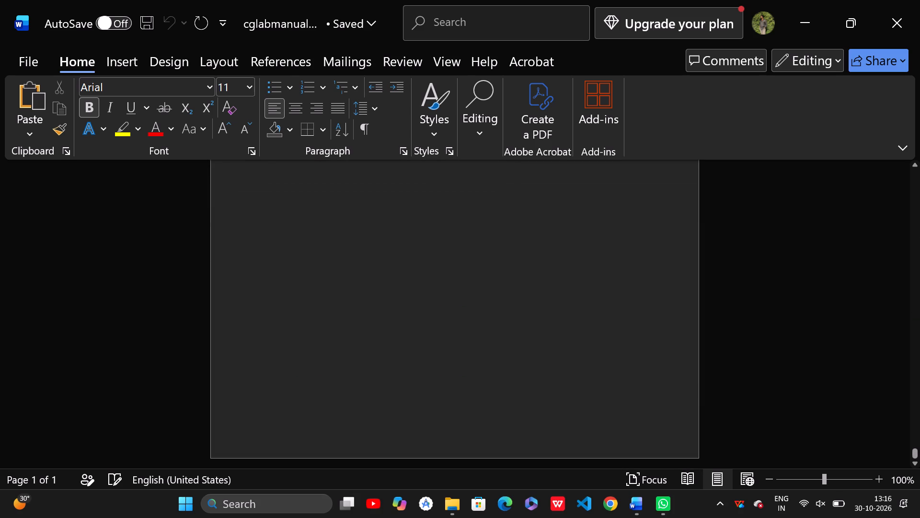
{"action": "scroll", "coordinate": [656, 345], "scroll_direction": "down", "scroll_amount": 20}
{"action": "scroll", "coordinate": [656, 345], "scroll_direction": "down", "scroll_amount": 7}
{"action": "scroll", "coordinate": [563, 288], "scroll_direction": "up", "scroll_amount": 2}
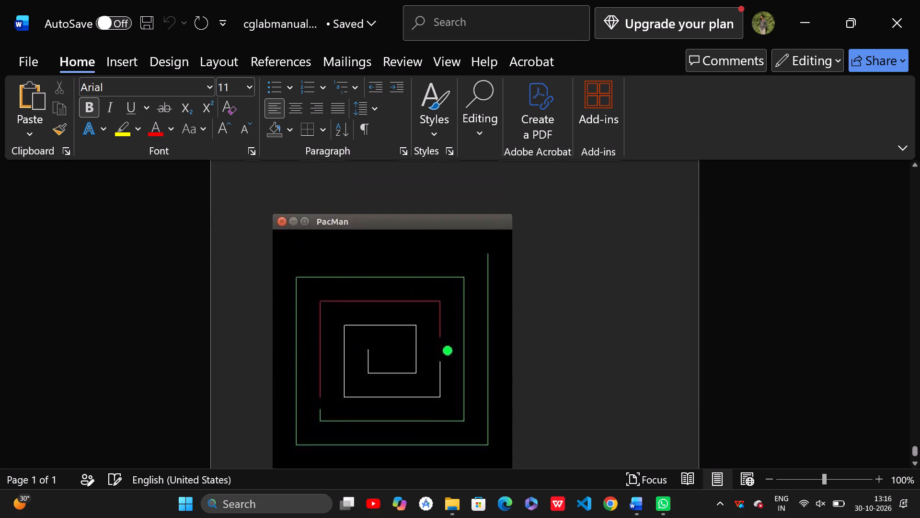
{"action": "scroll", "coordinate": [563, 288], "scroll_direction": "up", "scroll_amount": 5}
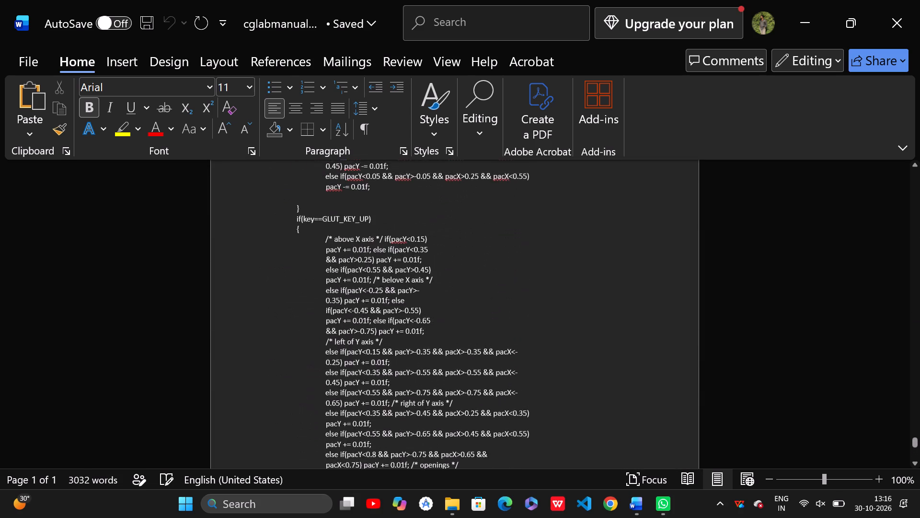
{"action": "scroll", "coordinate": [563, 288], "scroll_direction": "up", "scroll_amount": 7}
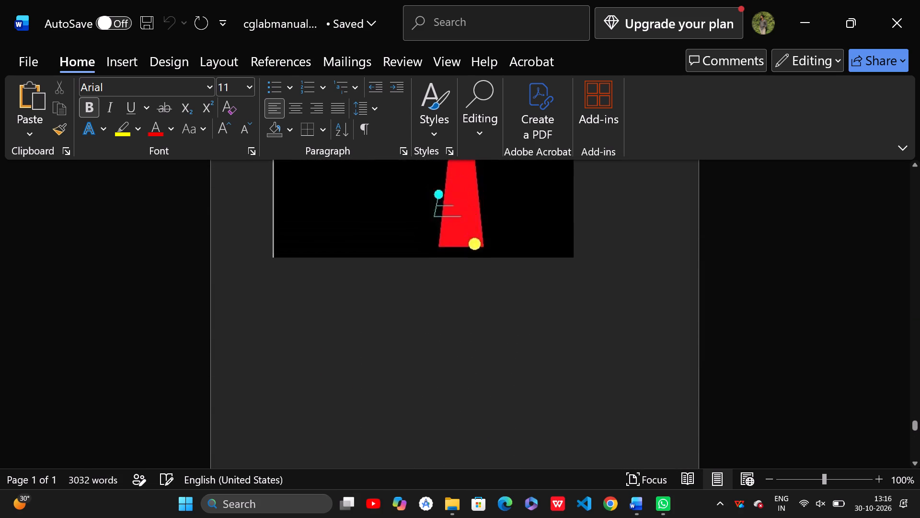
{"action": "scroll", "coordinate": [563, 288], "scroll_direction": "up", "scroll_amount": 1}
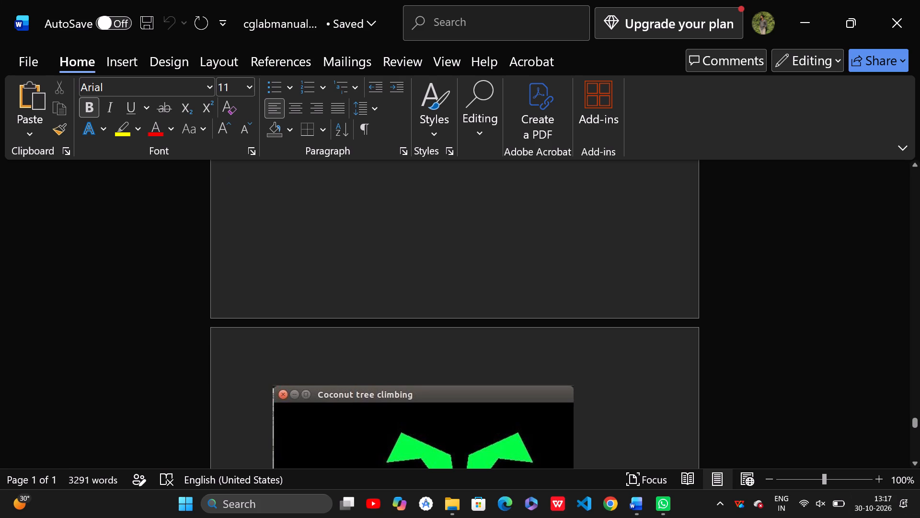
{"action": "scroll", "coordinate": [331, 264], "scroll_direction": "up", "scroll_amount": 20}
{"action": "scroll", "coordinate": [331, 264], "scroll_direction": "up", "scroll_amount": 10}
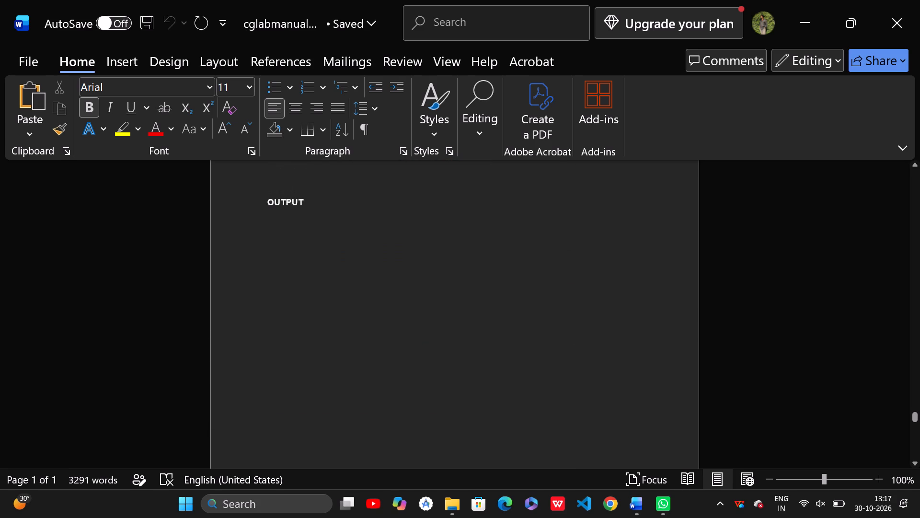
{"action": "scroll", "coordinate": [419, 356], "scroll_direction": "up", "scroll_amount": 7}
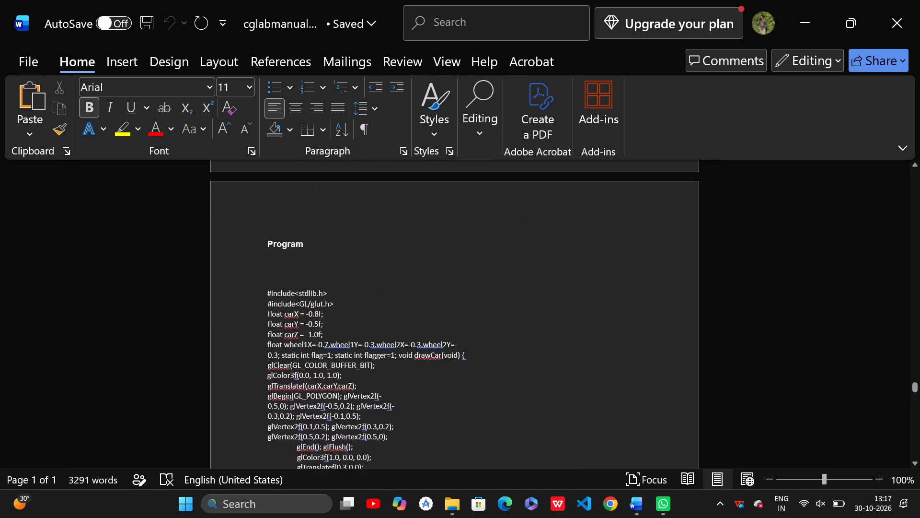
{"action": "scroll", "coordinate": [419, 356], "scroll_direction": "up", "scroll_amount": 3}
{"action": "scroll", "coordinate": [419, 356], "scroll_direction": "down", "scroll_amount": 1}
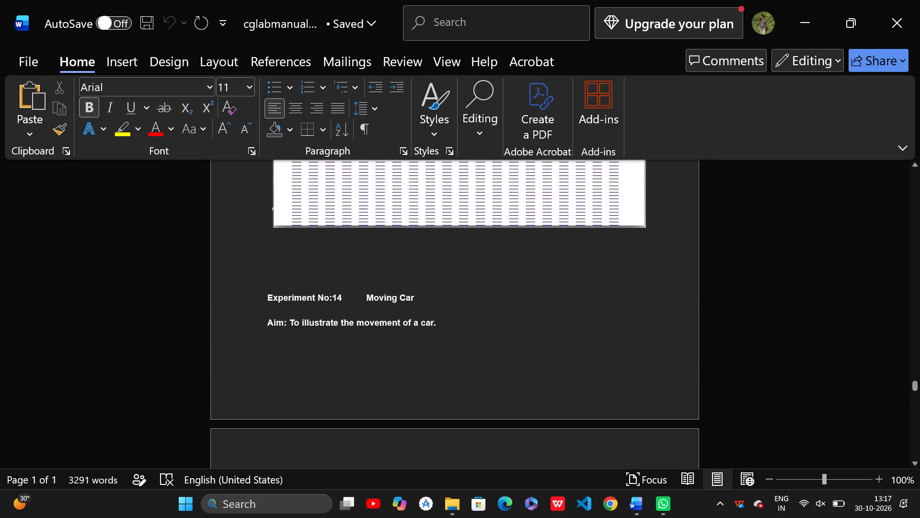
Insert five blank lines before the "Experiment No:14 Moving Car" heading so it starts on the next page.
{"action": "left_click", "coordinate": [268, 295]}
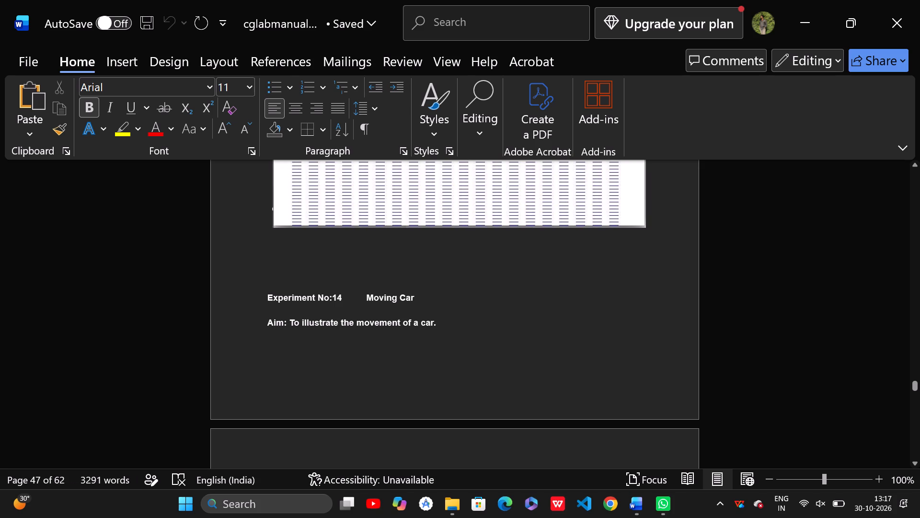
{"action": "left_click", "coordinate": [268, 295]}
{"action": "key", "text": "Return"}
{"action": "key", "text": "Return"}
{"action": "key", "text": "Return"}
{"action": "key", "text": "Return"}
{"action": "key", "text": "Return"}
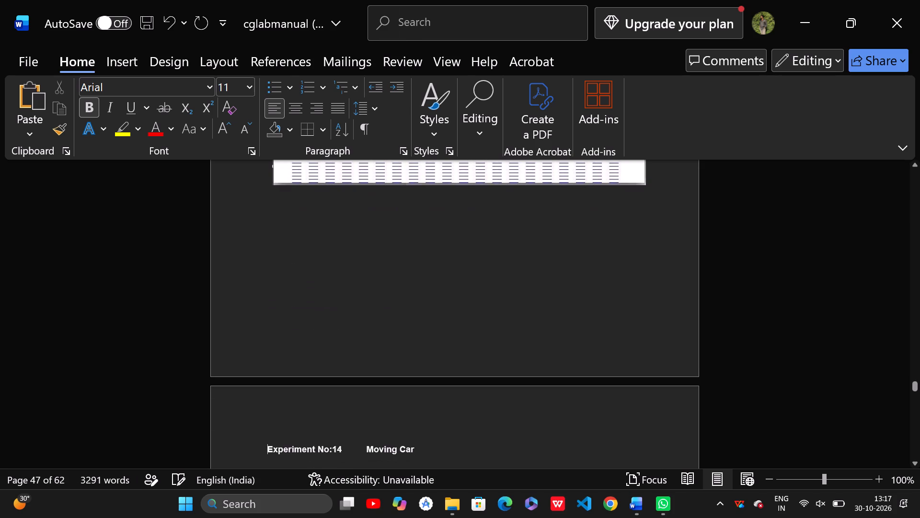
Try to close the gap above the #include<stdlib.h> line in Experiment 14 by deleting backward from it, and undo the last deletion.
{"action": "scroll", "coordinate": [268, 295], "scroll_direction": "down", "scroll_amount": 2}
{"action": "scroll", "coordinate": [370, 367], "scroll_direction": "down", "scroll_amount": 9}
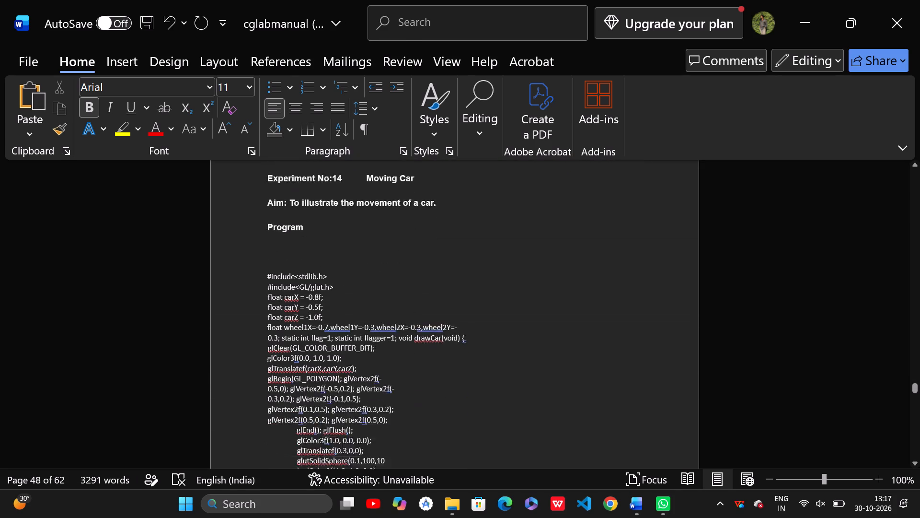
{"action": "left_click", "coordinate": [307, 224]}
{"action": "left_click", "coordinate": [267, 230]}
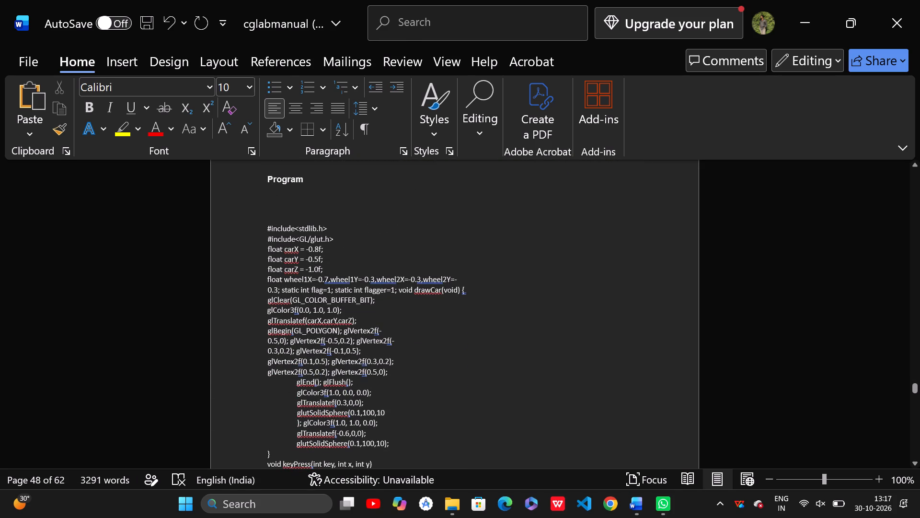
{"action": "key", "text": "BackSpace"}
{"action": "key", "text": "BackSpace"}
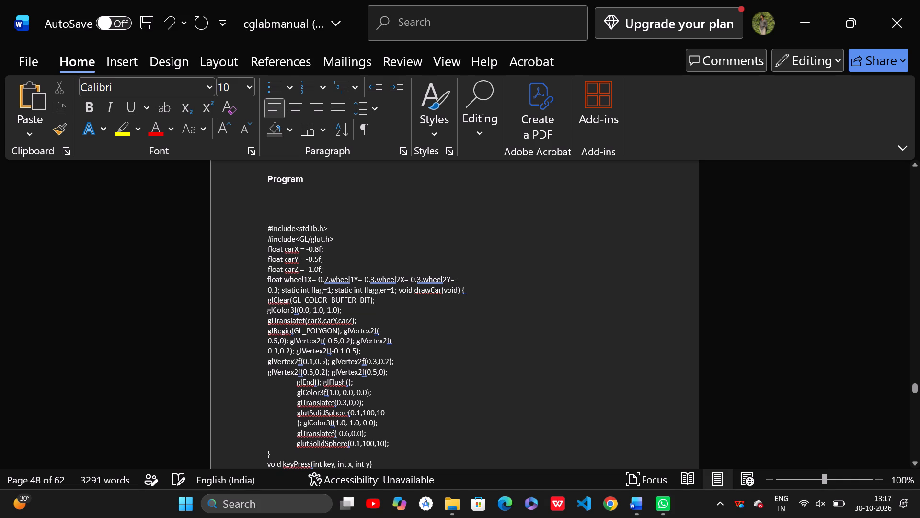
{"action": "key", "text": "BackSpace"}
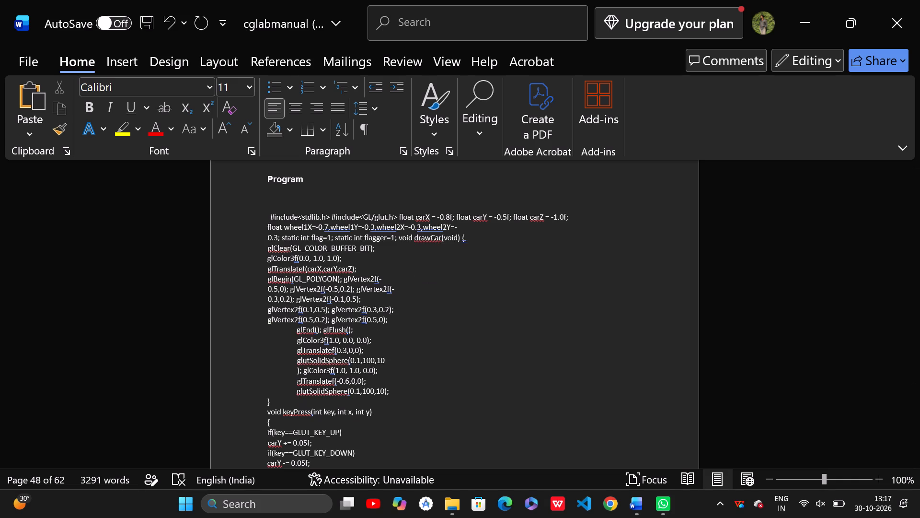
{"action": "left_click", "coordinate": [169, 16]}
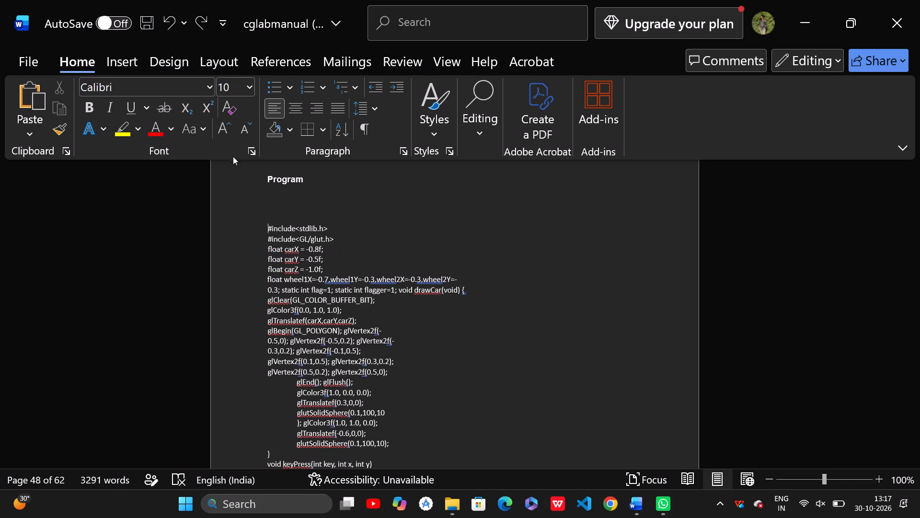
Remove the blank lines between the Program heading and the #include<stdlib.h> line in Experiment 14.
{"action": "left_click", "coordinate": [290, 218]}
{"action": "key", "text": "BackSpace"}
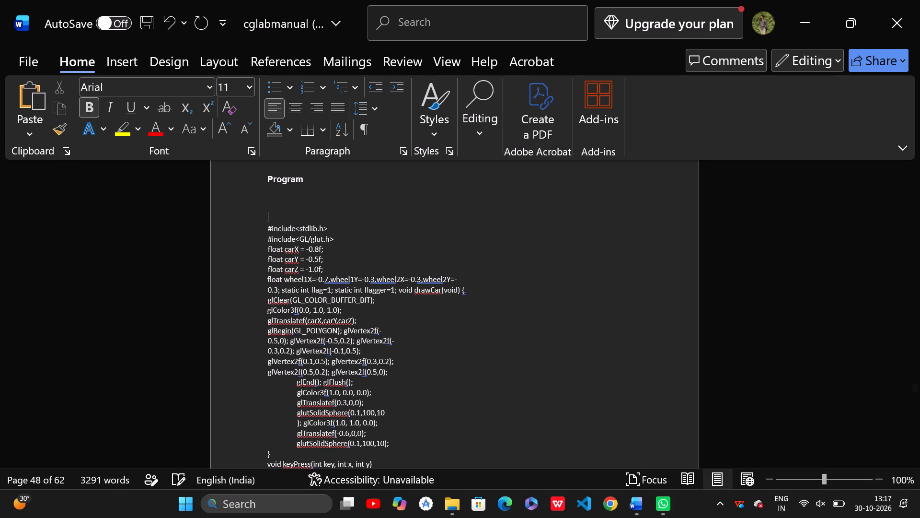
{"action": "key", "text": "BackSpace"}
{"action": "key", "text": "BackSpace"}
{"action": "key", "text": "BackSpace"}
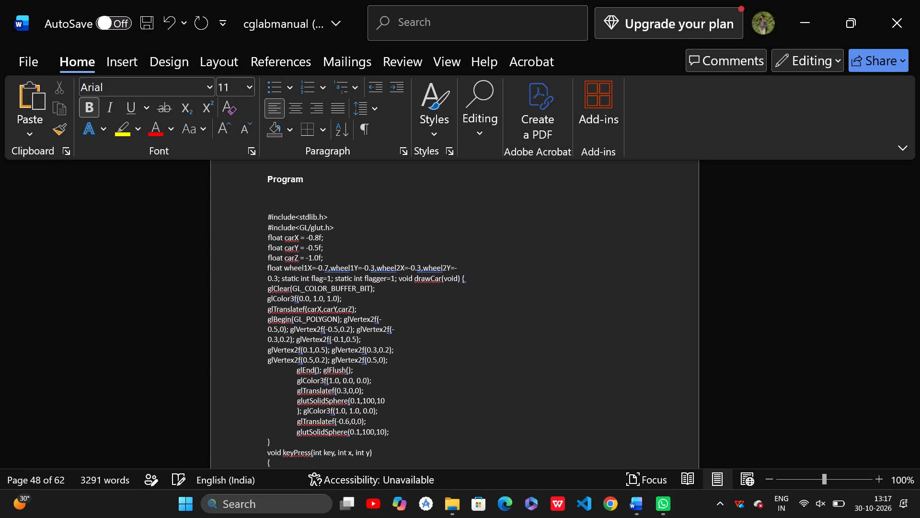
{"action": "key", "text": "BackSpace"}
{"action": "key", "text": "BackSpace"}
{"action": "key", "text": "BackSpace"}
{"action": "key", "text": "BackSpace"}
{"action": "key", "text": "BackSpace"}
{"action": "key", "text": "BackSpace"}
{"action": "key", "text": "BackSpace"}
{"action": "key", "text": "BackSpace"}
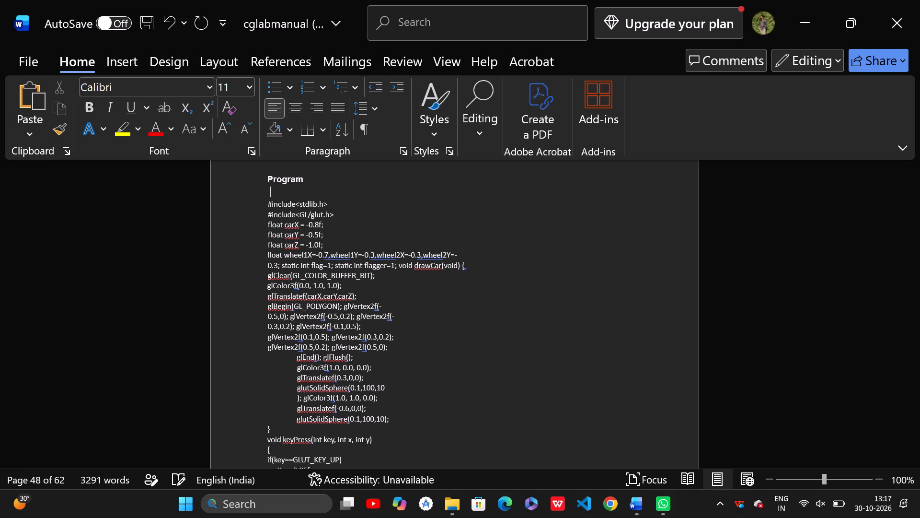
{"action": "key", "text": "BackSpace"}
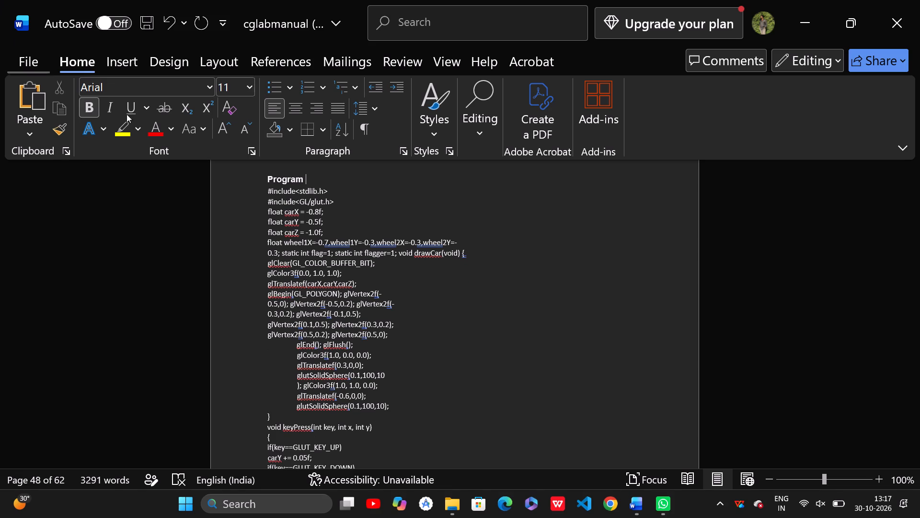
Look back through the lab manual from the Experiment 14 program up to the Polygon Clipping output, checking the layout.
{"action": "scroll", "coordinate": [205, 247], "scroll_direction": "up", "scroll_amount": 6}
{"action": "scroll", "coordinate": [299, 271], "scroll_direction": "down", "scroll_amount": 2}
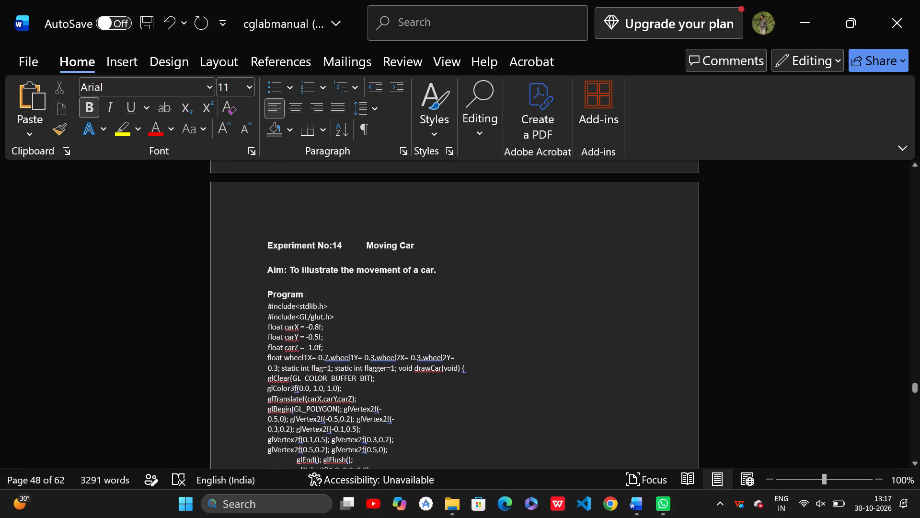
{"action": "scroll", "coordinate": [304, 262], "scroll_direction": "down", "scroll_amount": 16}
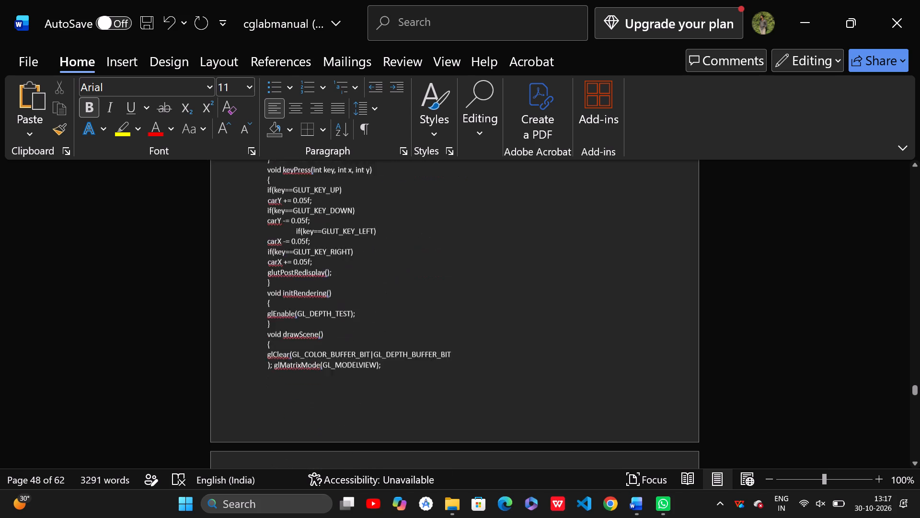
{"action": "scroll", "coordinate": [333, 276], "scroll_direction": "down", "scroll_amount": 20}
{"action": "scroll", "coordinate": [333, 276], "scroll_direction": "down", "scroll_amount": 3}
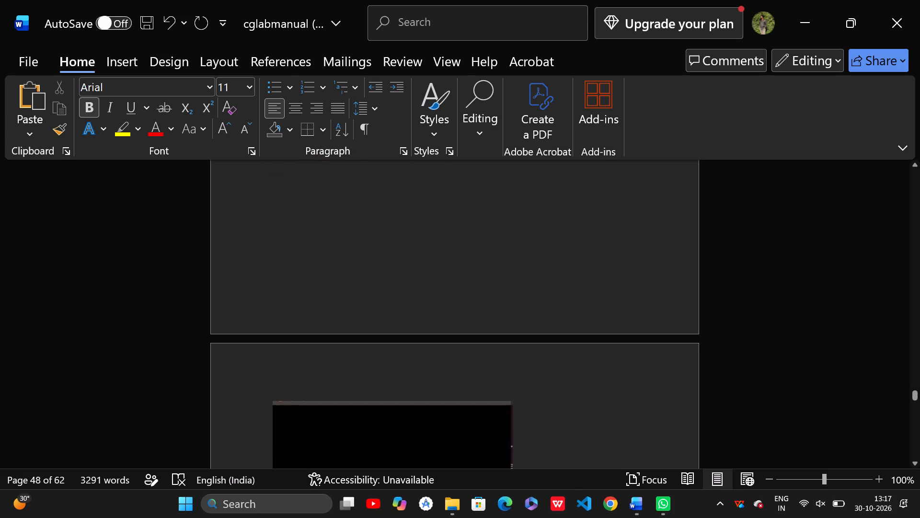
{"action": "scroll", "coordinate": [338, 283], "scroll_direction": "up", "scroll_amount": 17}
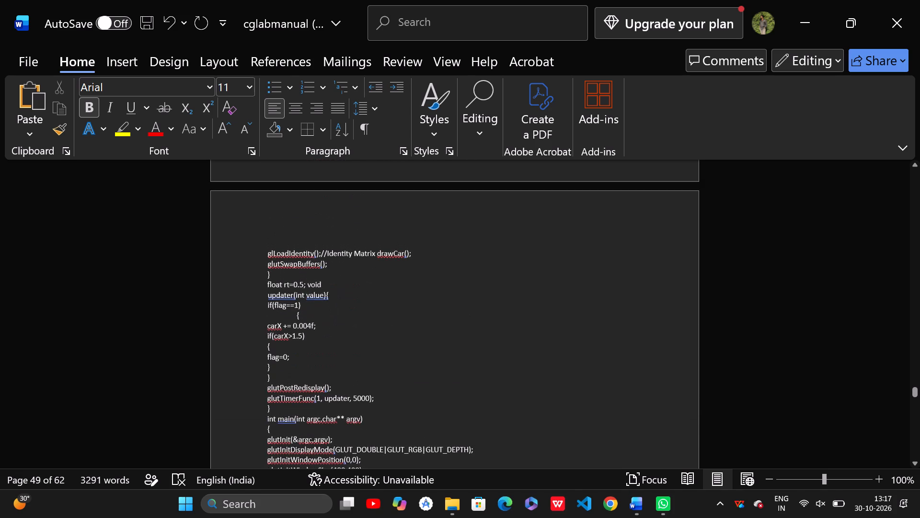
{"action": "scroll", "coordinate": [329, 282], "scroll_direction": "up", "scroll_amount": 10}
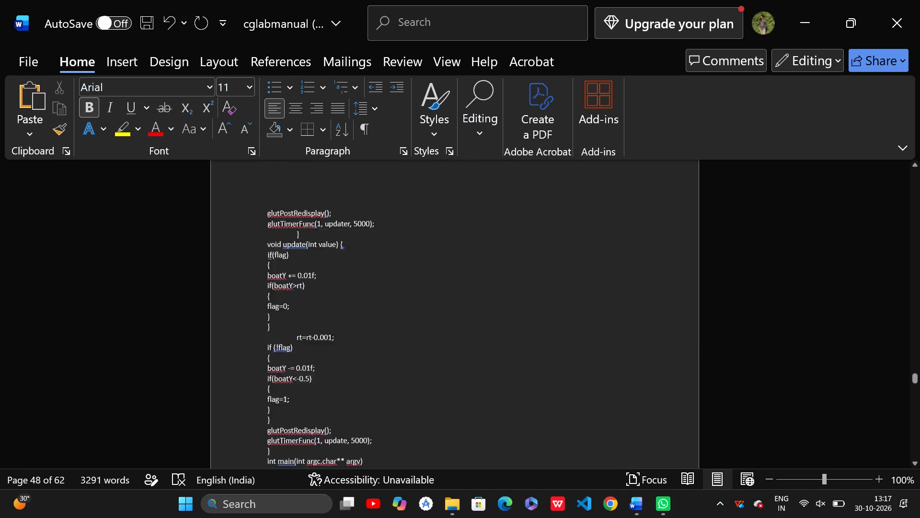
{"action": "scroll", "coordinate": [329, 282], "scroll_direction": "up", "scroll_amount": 3}
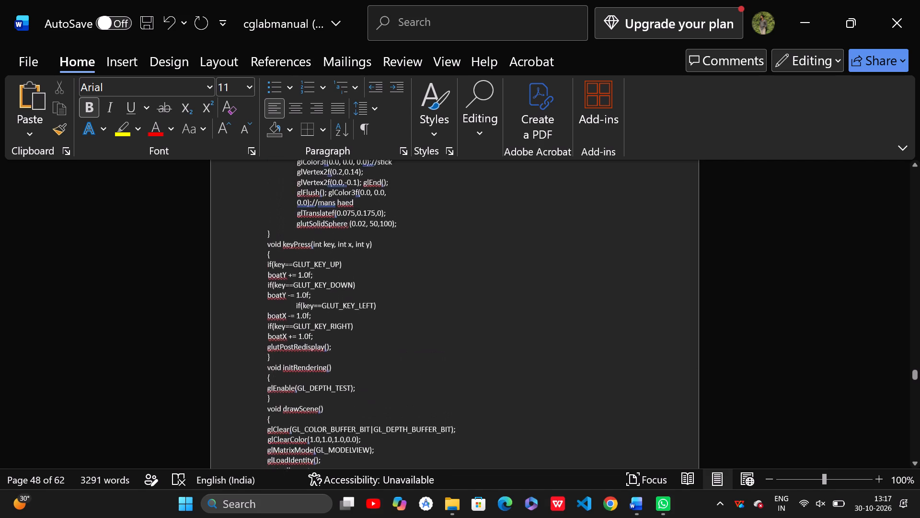
{"action": "scroll", "coordinate": [329, 282], "scroll_direction": "up", "scroll_amount": 5}
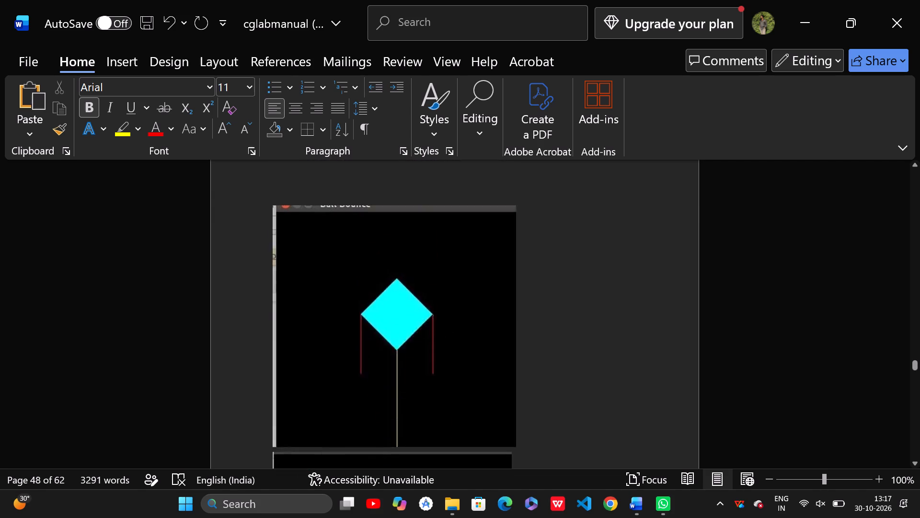
{"action": "scroll", "coordinate": [329, 282], "scroll_direction": "up", "scroll_amount": 5}
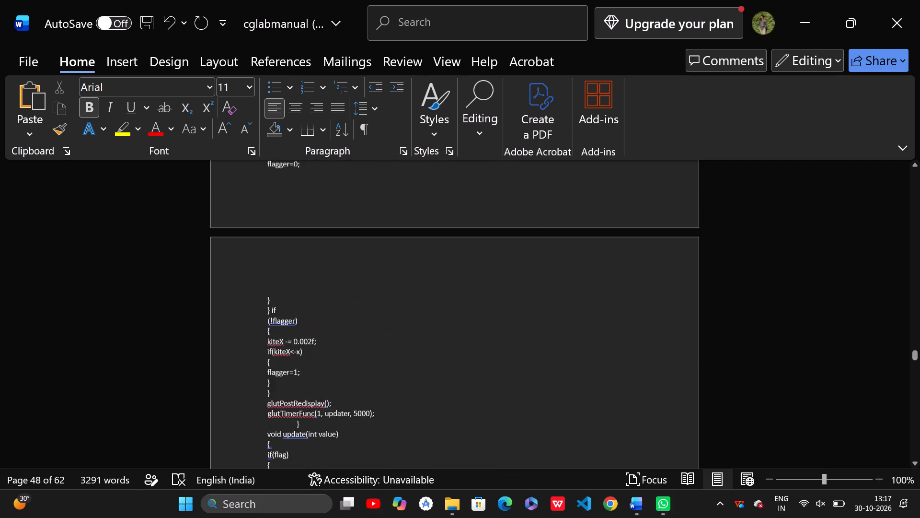
{"action": "scroll", "coordinate": [329, 282], "scroll_direction": "up", "scroll_amount": 5}
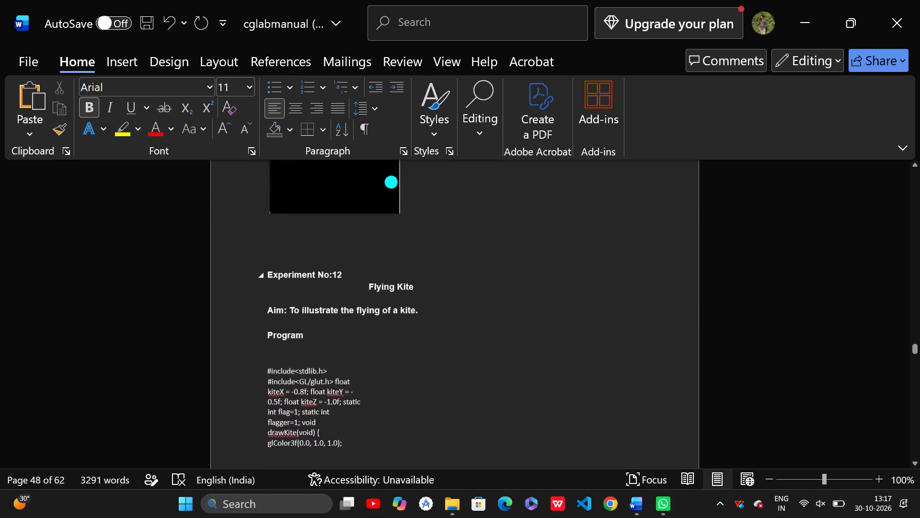
{"action": "scroll", "coordinate": [329, 282], "scroll_direction": "up", "scroll_amount": 5}
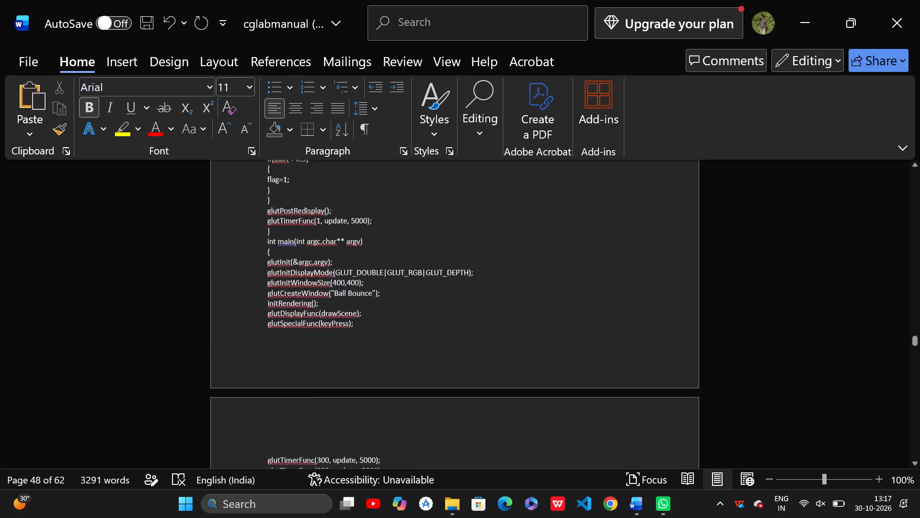
{"action": "scroll", "coordinate": [329, 282], "scroll_direction": "up", "scroll_amount": 5}
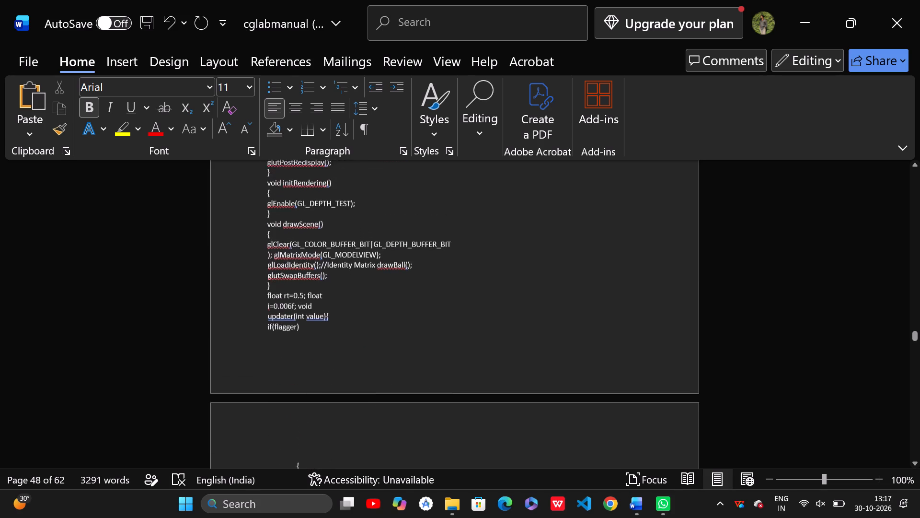
{"action": "scroll", "coordinate": [329, 282], "scroll_direction": "up", "scroll_amount": 4}
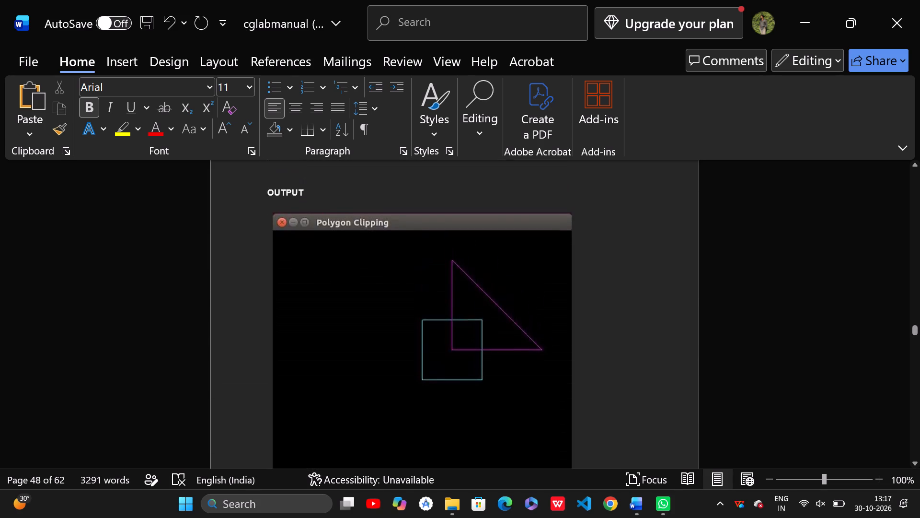
{"action": "scroll", "coordinate": [329, 282], "scroll_direction": "up", "scroll_amount": 1}
Examine the page break and spacing around the "Experiment No:11 Bouncing Ball" heading and its Program line.
{"action": "scroll", "coordinate": [329, 282], "scroll_direction": "down", "scroll_amount": 3}
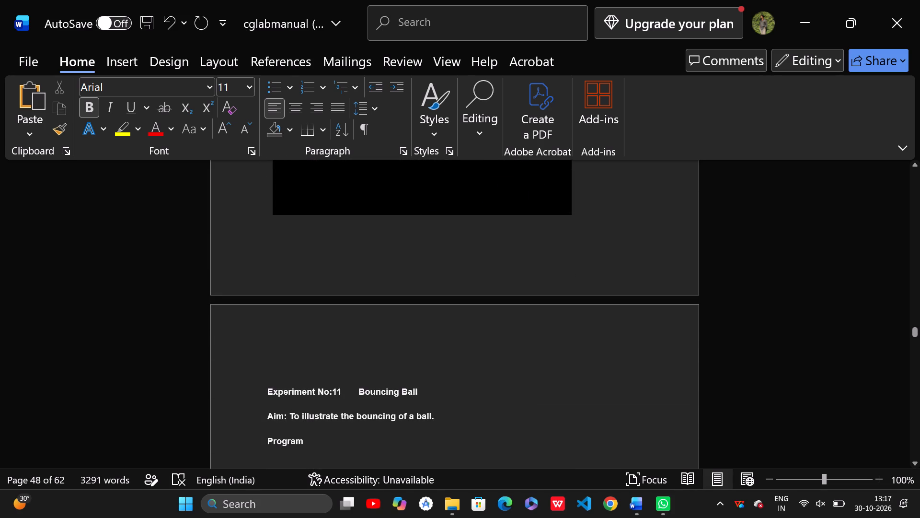
{"action": "scroll", "coordinate": [329, 282], "scroll_direction": "down", "scroll_amount": 1}
{"action": "left_click", "coordinate": [329, 282]}
{"action": "left_click", "coordinate": [361, 281]}
{"action": "left_click", "coordinate": [239, 344]}
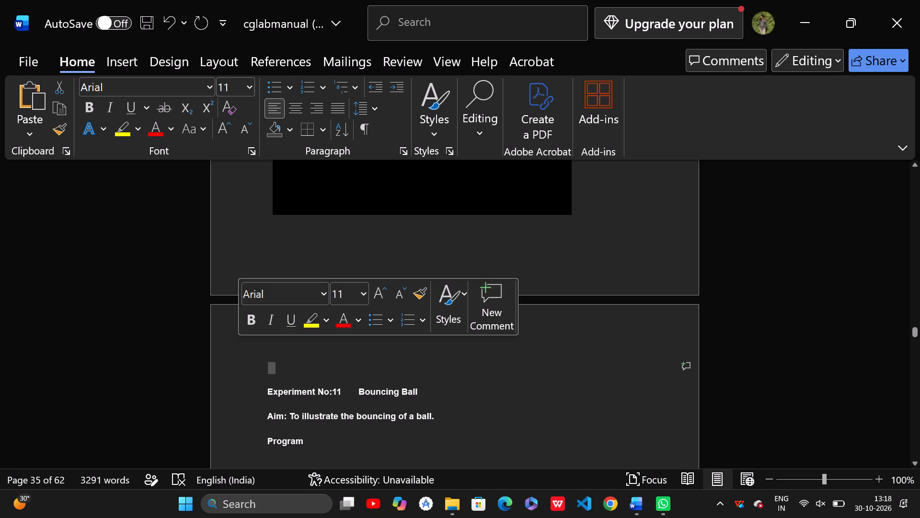
{"action": "left_click", "coordinate": [269, 388]}
{"action": "left_click", "coordinate": [268, 389]}
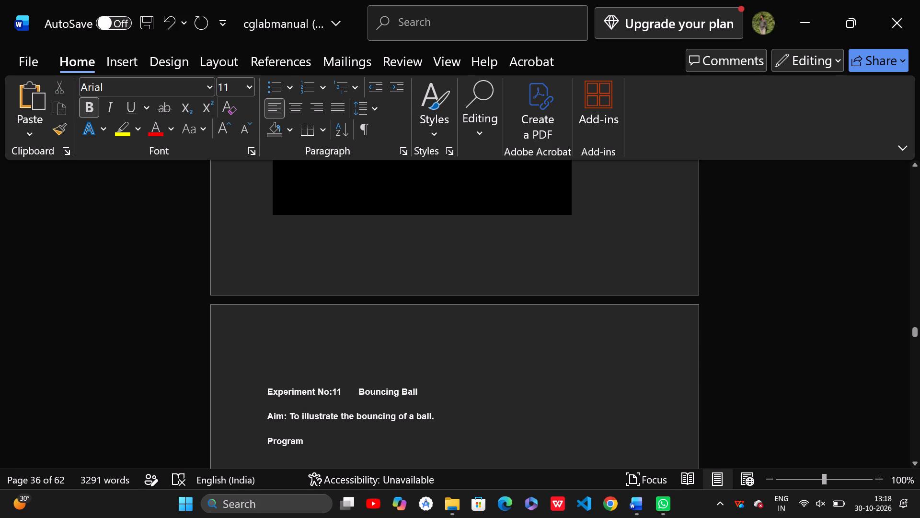
{"action": "scroll", "coordinate": [348, 330], "scroll_direction": "down", "scroll_amount": 3}
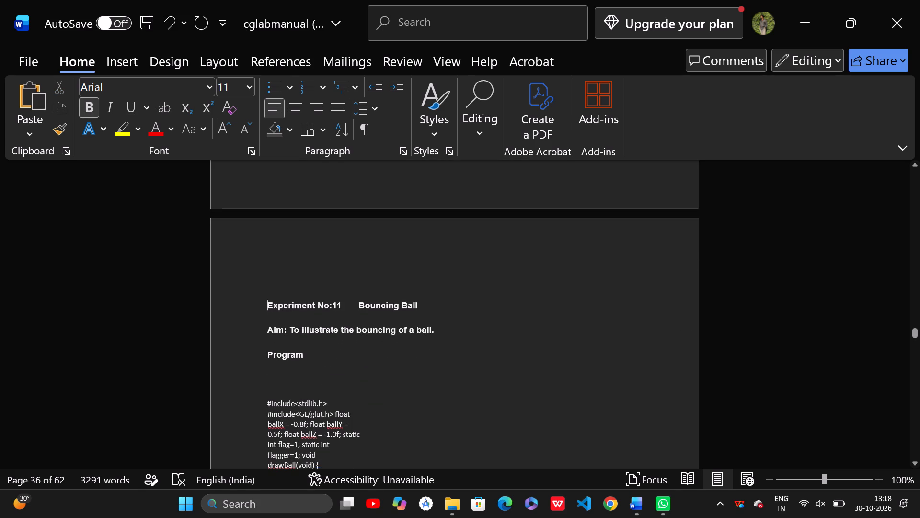
{"action": "left_click", "coordinate": [343, 353]}
{"action": "scroll", "coordinate": [343, 353], "scroll_direction": "down", "scroll_amount": 2}
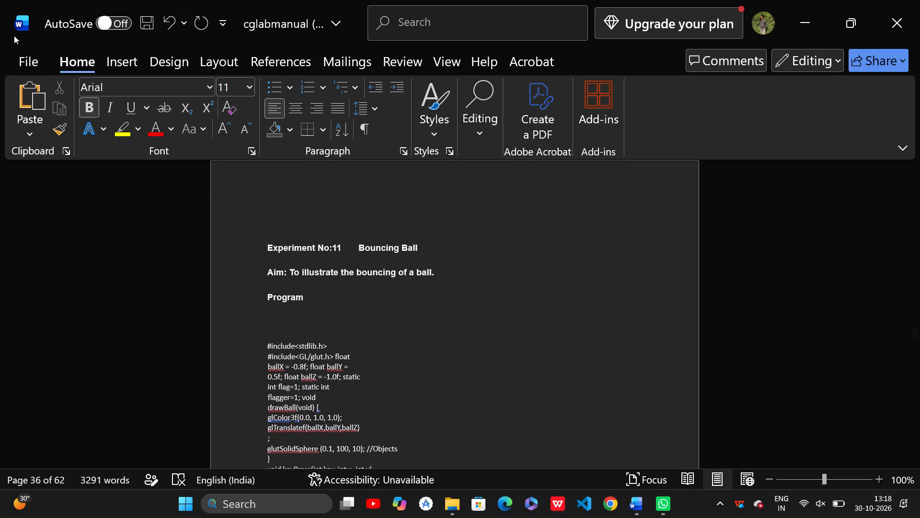
Check the manual's print preview and the list of available printers, and return to the document without printing.
{"action": "left_click", "coordinate": [29, 57]}
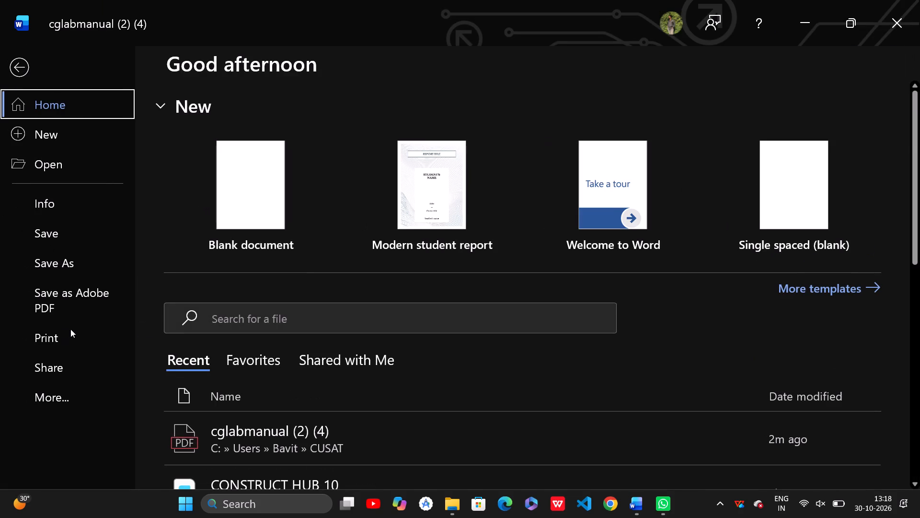
{"action": "left_click", "coordinate": [70, 329]}
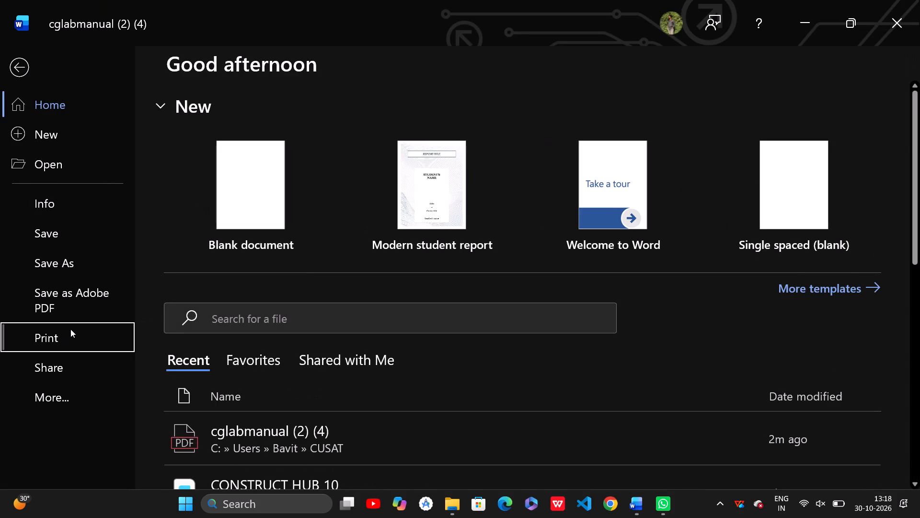
{"action": "left_click", "coordinate": [234, 211]}
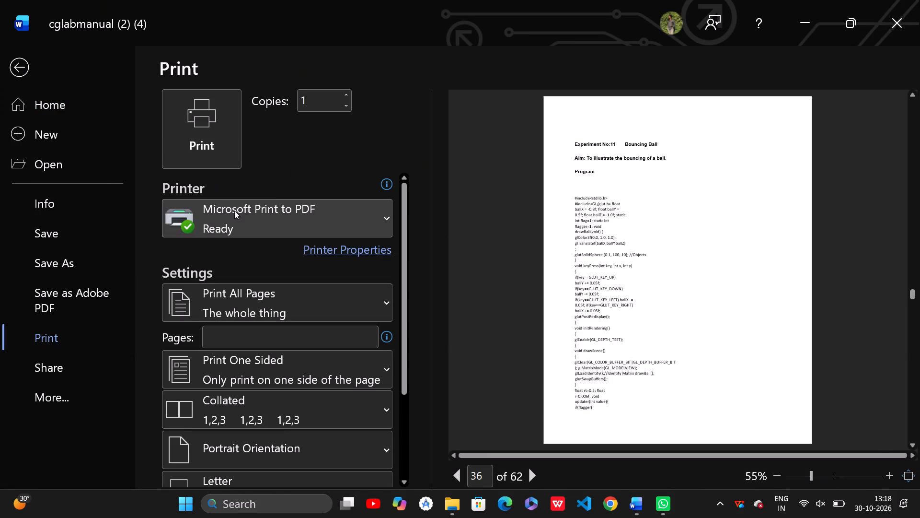
{"action": "scroll", "coordinate": [290, 306], "scroll_direction": "down", "scroll_amount": 3}
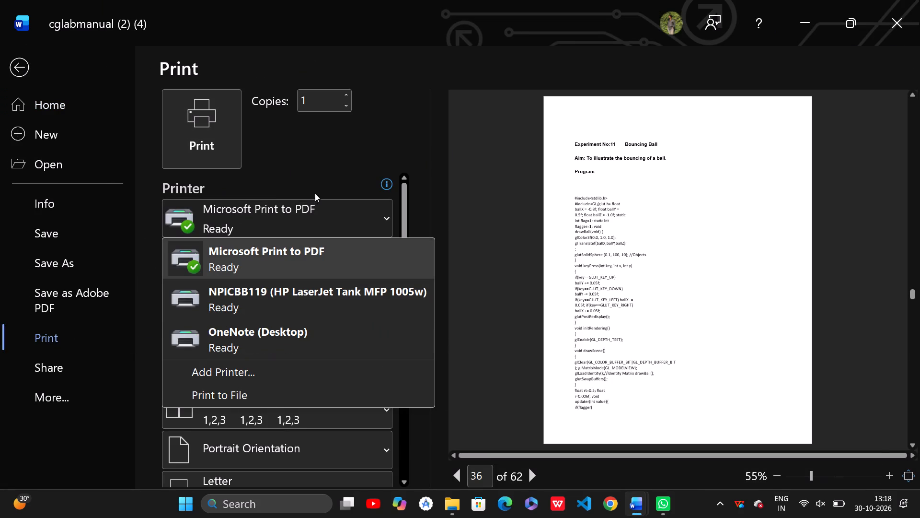
{"action": "left_click", "coordinate": [321, 206]}
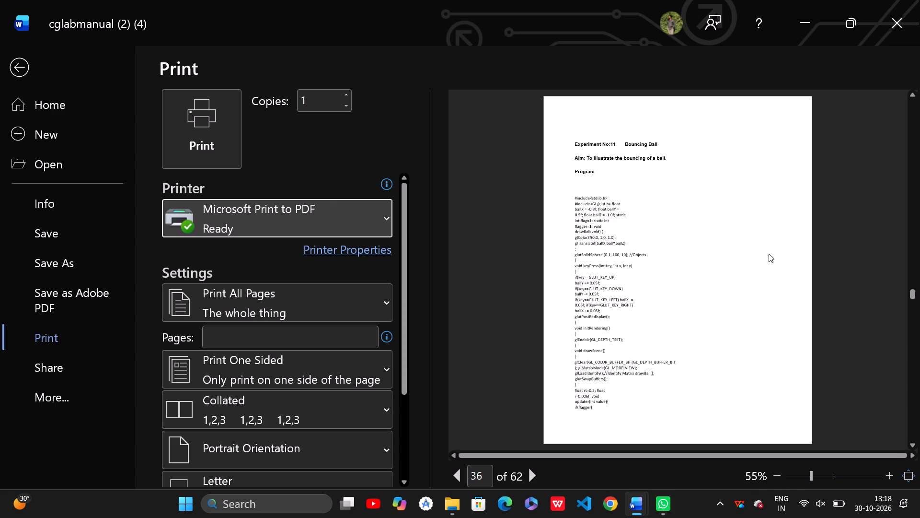
{"action": "left_click", "coordinate": [24, 68]}
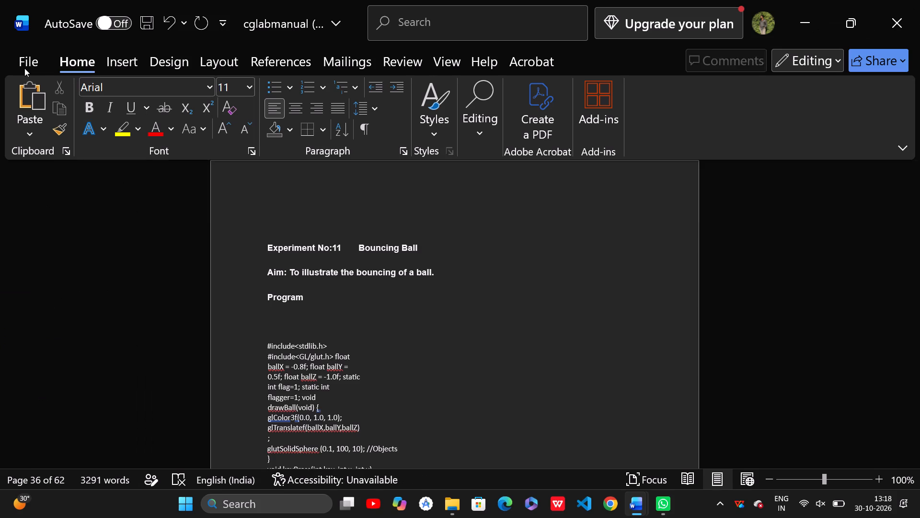
Delete everything from the "Experiment no:1 DDA ALGORITHM" heading through the Polygon Clipping output before Experiment 11, plus leftover blank lines, keeping the Installation text.
{"action": "scroll", "coordinate": [387, 294], "scroll_direction": "up", "scroll_amount": 8}
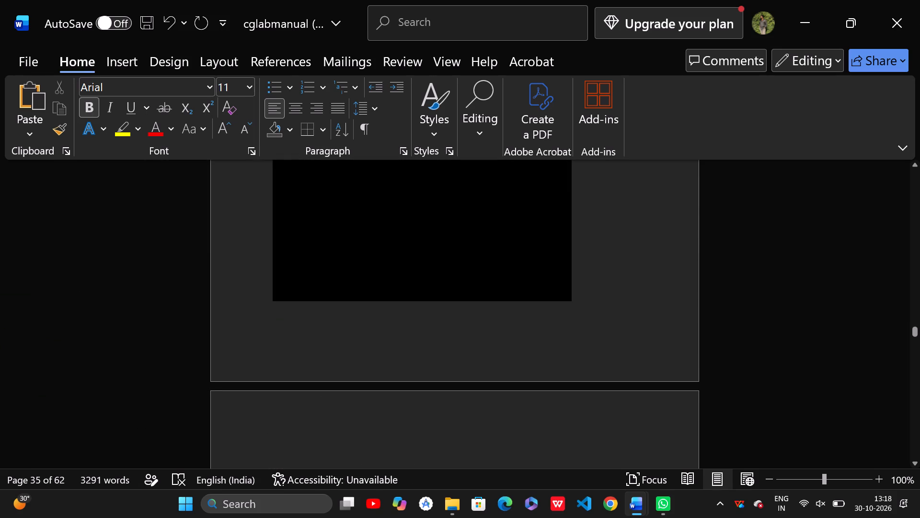
{"action": "left_click_drag", "start_coordinate": [673, 365], "coordinate": [279, 0]}
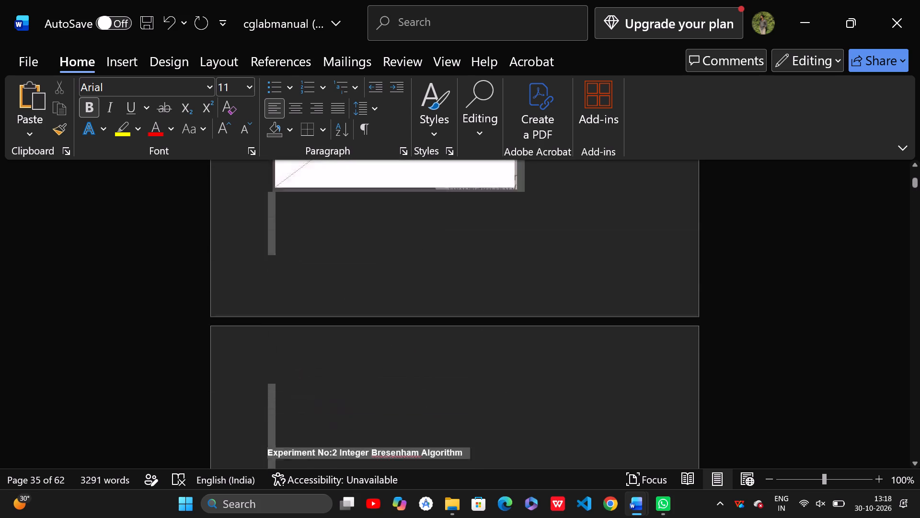
{"action": "left_click_drag", "start_coordinate": [279, 0], "coordinate": [299, 171]}
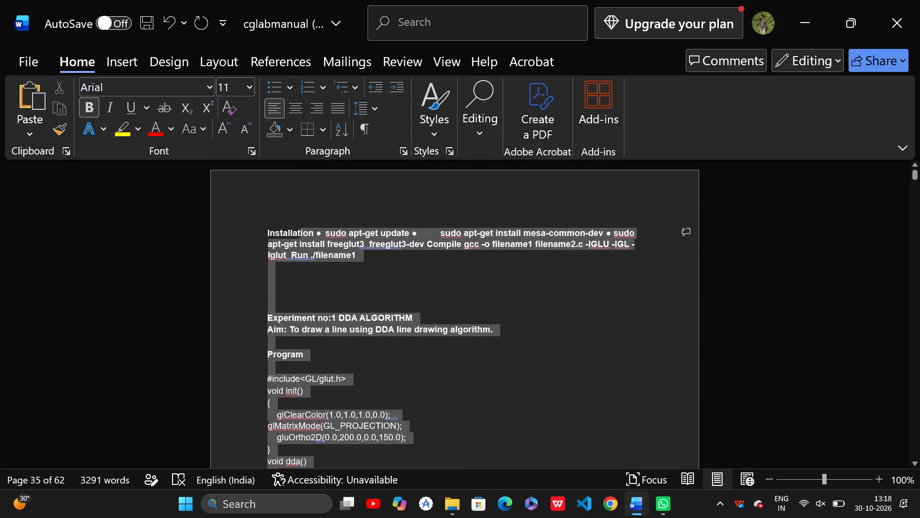
{"action": "left_click_drag", "start_coordinate": [299, 171], "coordinate": [164, 84]}
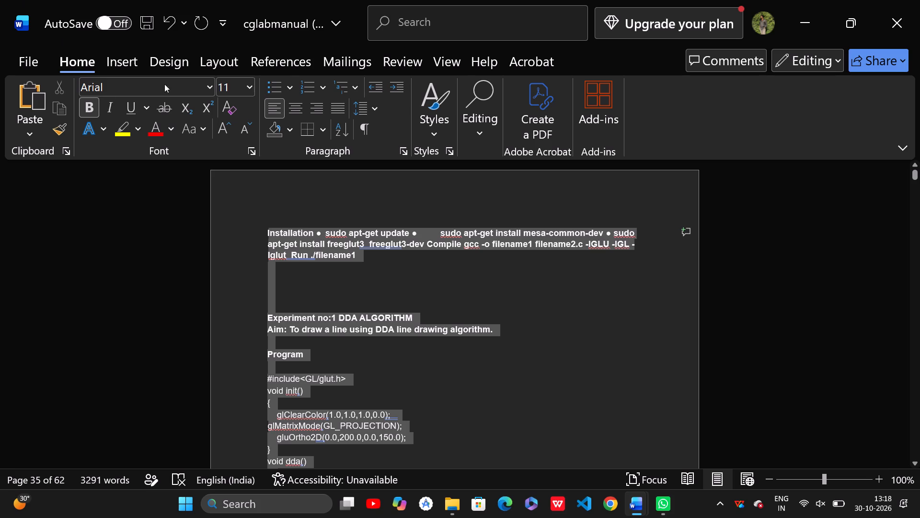
{"action": "left_click_drag", "start_coordinate": [164, 84], "coordinate": [273, 314]}
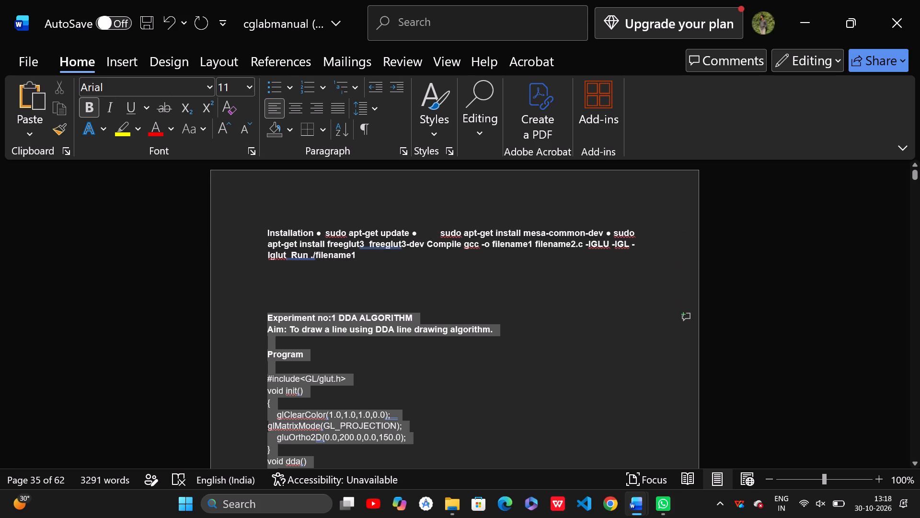
{"action": "left_click_drag", "start_coordinate": [273, 314], "coordinate": [266, 314]}
{"action": "key", "text": "BackSpace"}
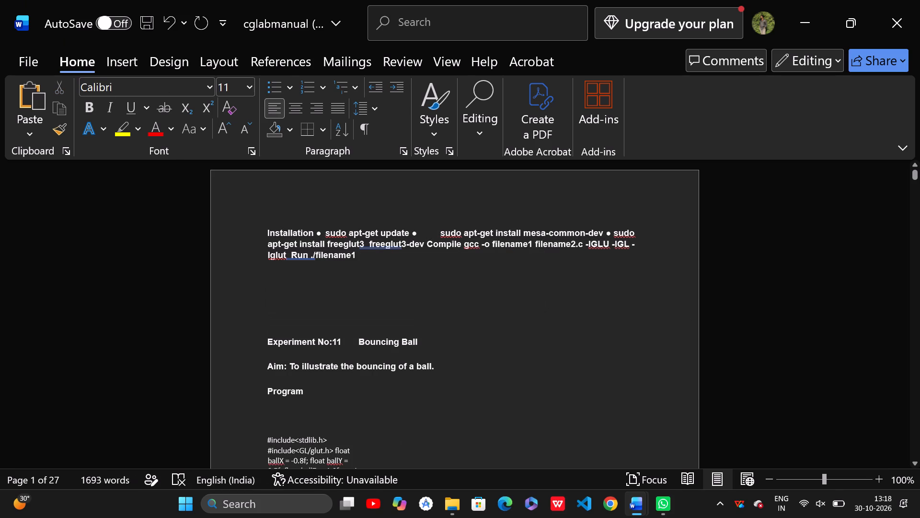
{"action": "key", "text": "BackSpace"}
{"action": "key", "text": "BackSpace"}
{"action": "key", "text": "BackSpace"}
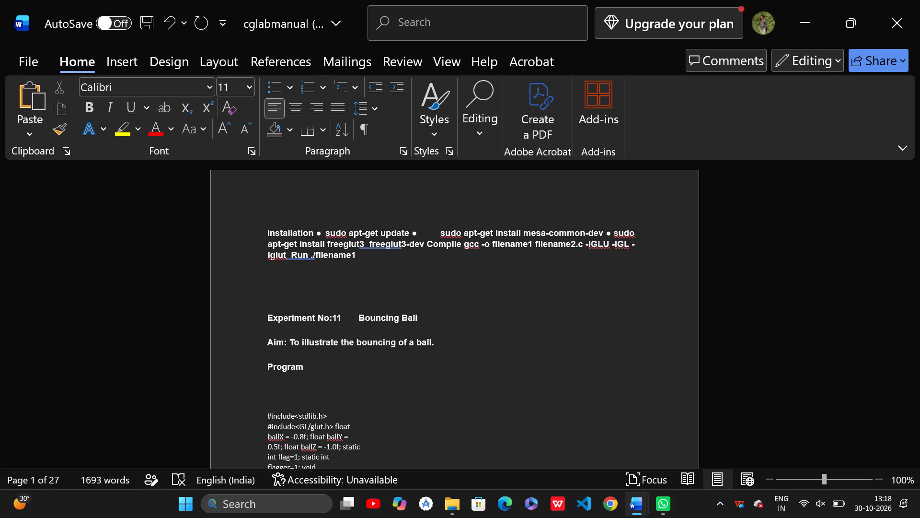
Insert blank lines between the Installation text and the "Experiment No:11 Bouncing Ball" heading until the heading starts page 2.
{"action": "key", "text": "Return"}
{"action": "key", "text": "Return"}
{"action": "key", "text": "Return"}
{"action": "key", "text": "Return"}
{"action": "key", "text": "Return"}
{"action": "key", "text": "Return"}
{"action": "key", "text": "Return"}
{"action": "key", "text": "Return"}
{"action": "key", "text": "Return"}
{"action": "key", "text": "Return"}
{"action": "key", "text": "Return"}
{"action": "key", "text": "Return"}
{"action": "key", "text": "Return"}
{"action": "key", "text": "Return"}
{"action": "key", "text": "Return"}
{"action": "key", "text": "Return"}
{"action": "key", "text": "Return"}
{"action": "key", "text": "Return"}
{"action": "key", "text": "Return"}
{"action": "key", "text": "Return"}
{"action": "key", "text": "Return"}
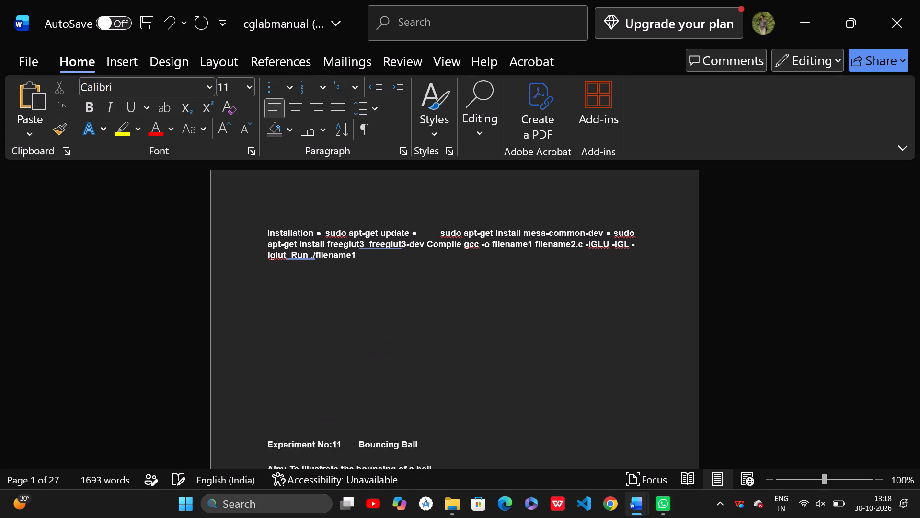
{"action": "scroll", "coordinate": [267, 312], "scroll_direction": "down", "scroll_amount": 2}
{"action": "scroll", "coordinate": [267, 312], "scroll_direction": "up", "scroll_amount": 1}
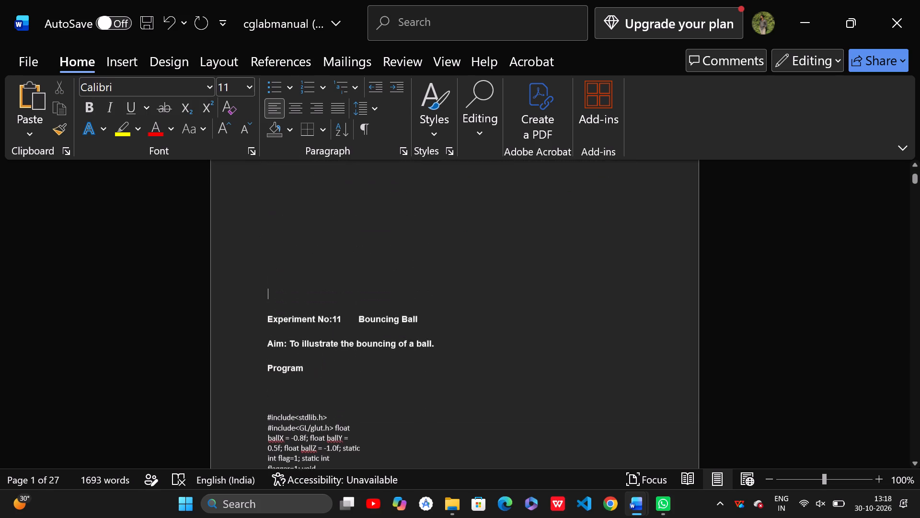
{"action": "scroll", "coordinate": [267, 312], "scroll_direction": "up", "scroll_amount": 1}
{"action": "key", "text": "Return"}
{"action": "key", "text": "Return"}
{"action": "key", "text": "Return"}
{"action": "key", "text": "Return"}
{"action": "key", "text": "Return"}
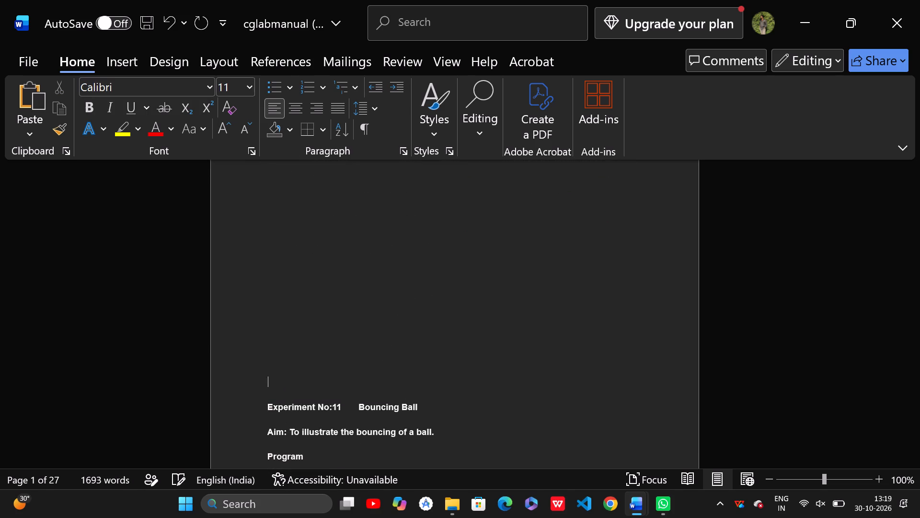
{"action": "key", "text": "Return"}
{"action": "key", "text": "Return"}
{"action": "scroll", "coordinate": [267, 312], "scroll_direction": "down", "scroll_amount": 1}
{"action": "key", "text": "Return"}
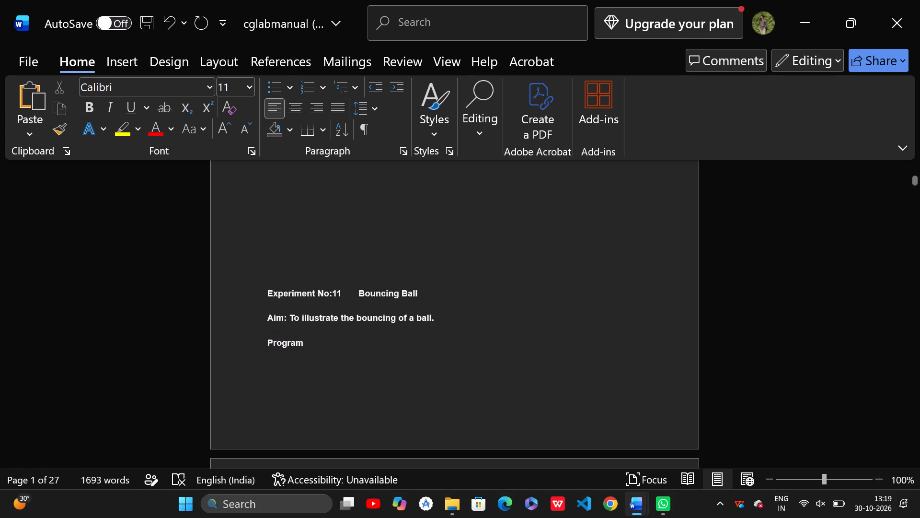
{"action": "key", "text": "Return"}
{"action": "key", "text": "Return"}
{"action": "key", "text": "Return"}
{"action": "key", "text": "Return"}
{"action": "key", "text": "Return"}
{"action": "key", "text": "Return"}
{"action": "key", "text": "Return"}
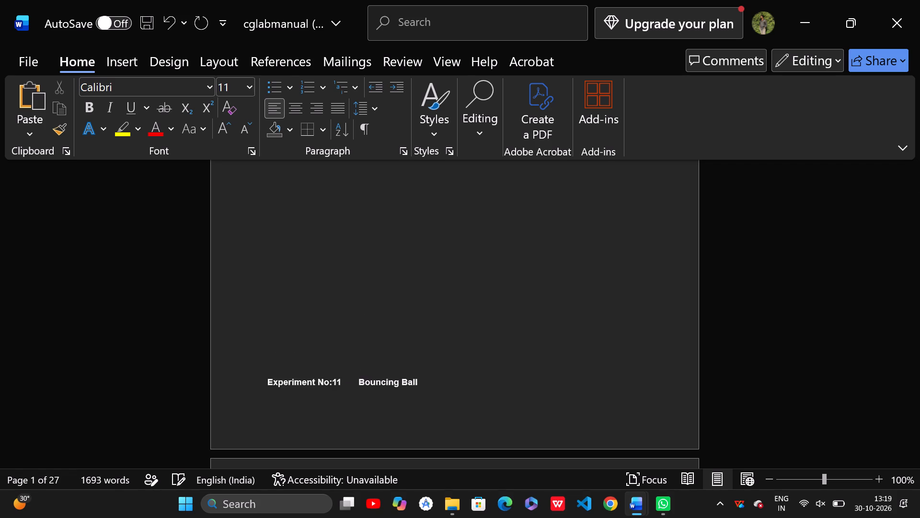
{"action": "key", "text": "Return"}
{"action": "scroll", "coordinate": [267, 312], "scroll_direction": "down", "scroll_amount": 3}
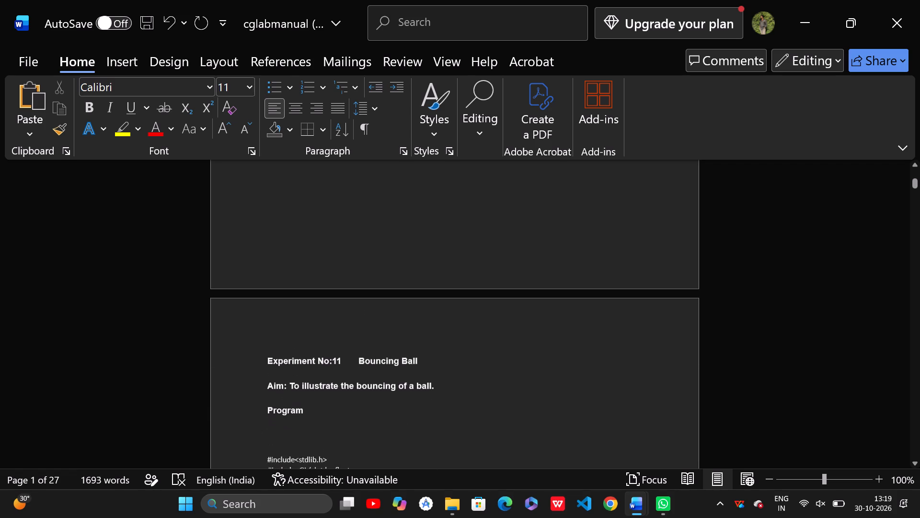
{"action": "scroll", "coordinate": [342, 410], "scroll_direction": "down", "scroll_amount": 1}
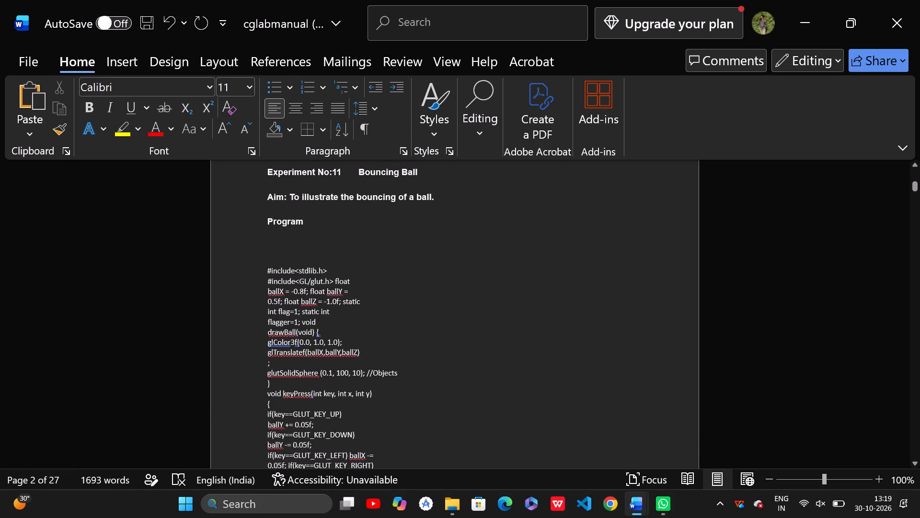
Delete the extra blank lines between the Experiment 11 "Program" label and the first #include line.
{"action": "left_click", "coordinate": [288, 244]}
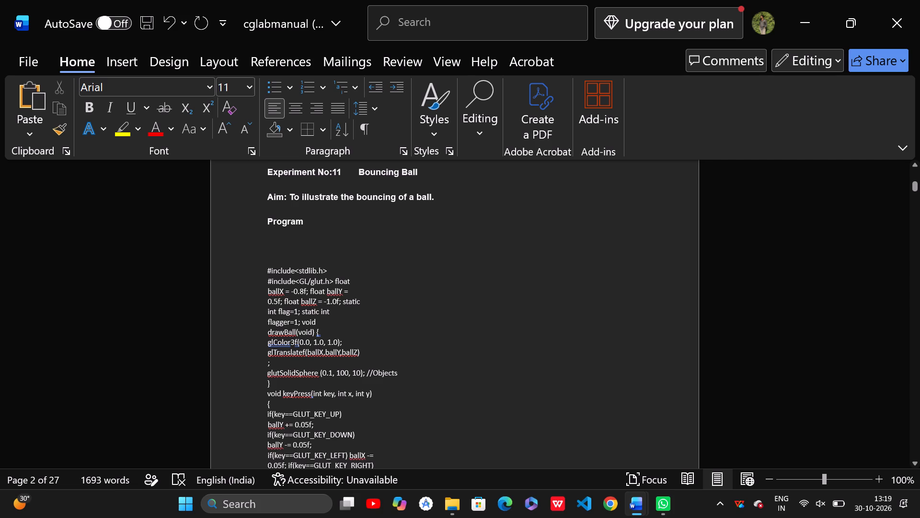
{"action": "key", "text": "BackSpace"}
{"action": "key", "text": "BackSpace"}
{"action": "key", "text": "BackSpace"}
{"action": "key", "text": "BackSpace"}
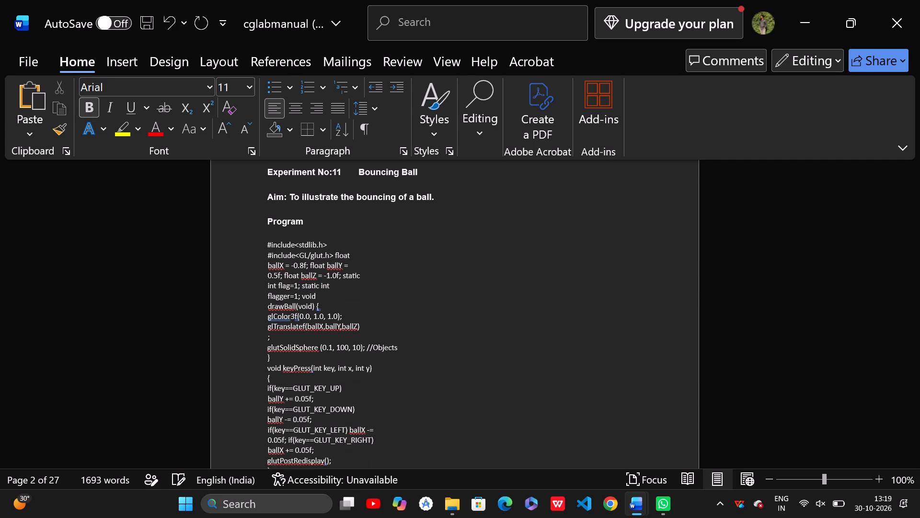
{"action": "key", "text": "Down"}
Remove the indent and blank lines above the Experiment 11 OUTPUT heading so it sits at the top of its page.
{"action": "scroll", "coordinate": [288, 244], "scroll_direction": "down", "scroll_amount": 4}
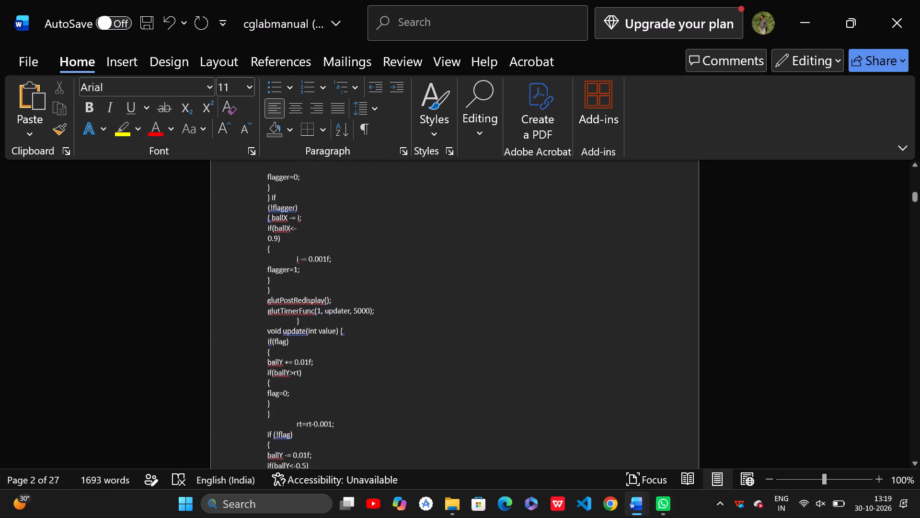
{"action": "scroll", "coordinate": [288, 244], "scroll_direction": "down", "scroll_amount": 4}
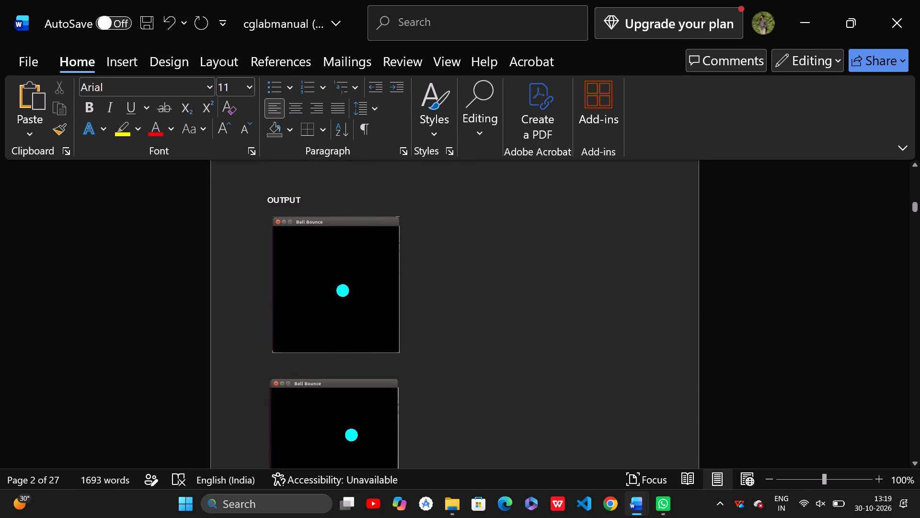
{"action": "left_click", "coordinate": [268, 203]}
{"action": "key", "text": "BackSpace"}
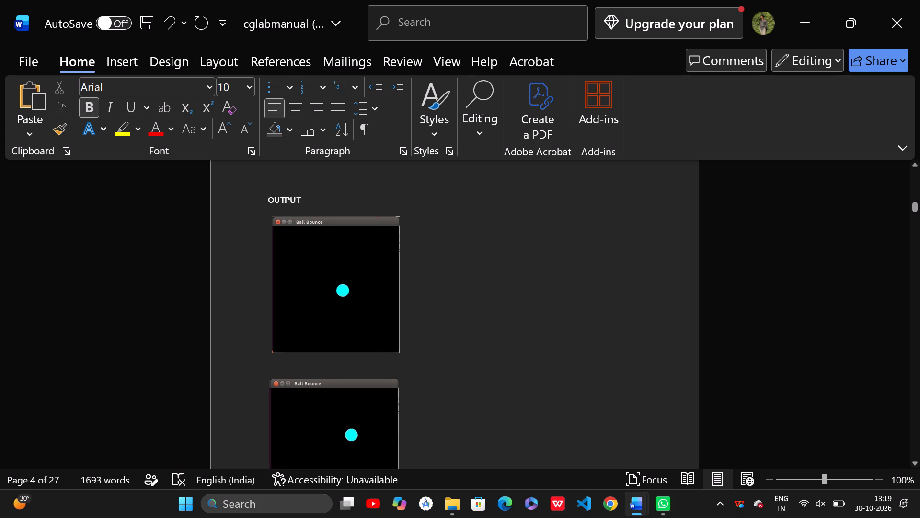
{"action": "scroll", "coordinate": [285, 221], "scroll_direction": "up", "scroll_amount": 1}
{"action": "left_click", "coordinate": [285, 221]}
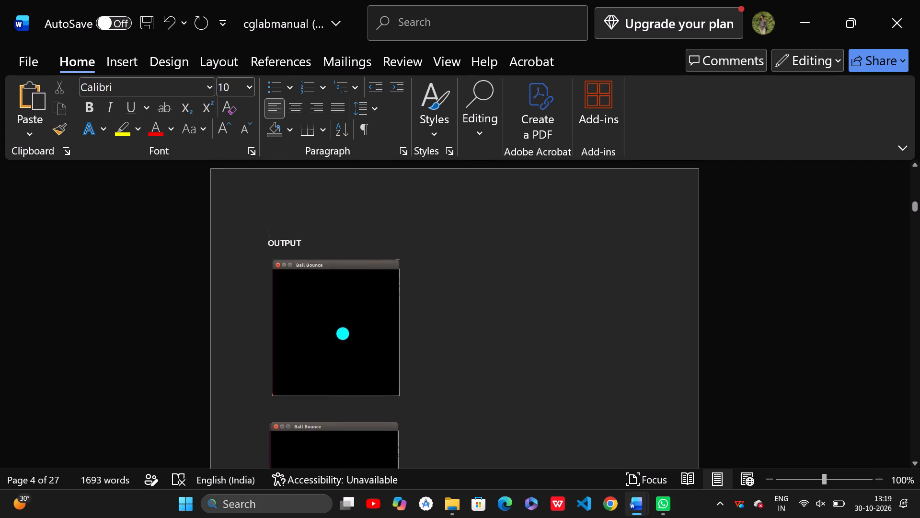
{"action": "key", "text": "BackSpace"}
{"action": "key", "text": "BackSpace"}
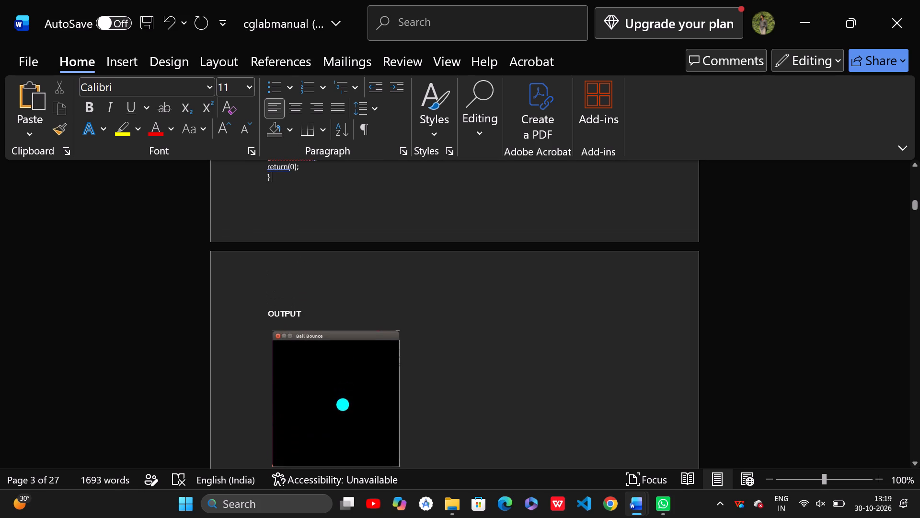
Enlarge the first Ball Bounce output image to about twice its width and make it slightly taller.
{"action": "scroll", "coordinate": [285, 224], "scroll_direction": "up", "scroll_amount": 1}
{"action": "scroll", "coordinate": [283, 245], "scroll_direction": "down", "scroll_amount": 1}
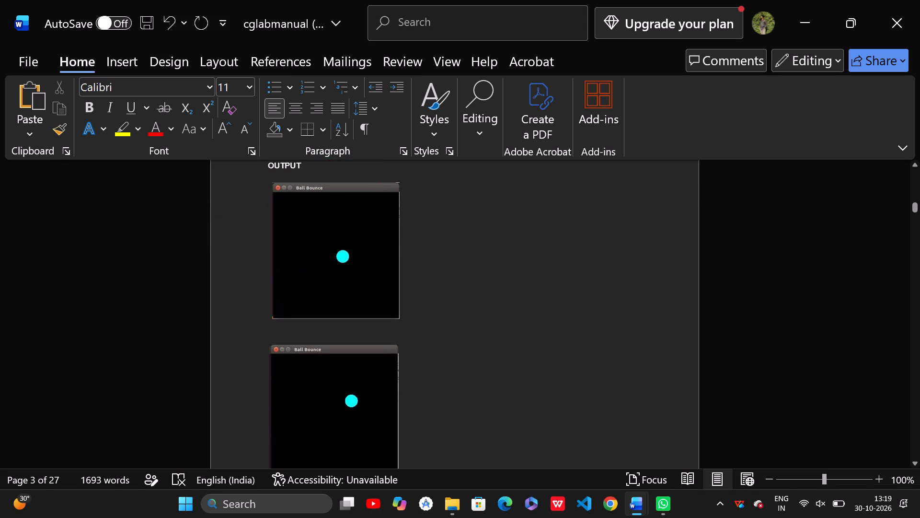
{"action": "left_click", "coordinate": [345, 261]}
{"action": "left_click_drag", "start_coordinate": [399, 250], "coordinate": [479, 255]}
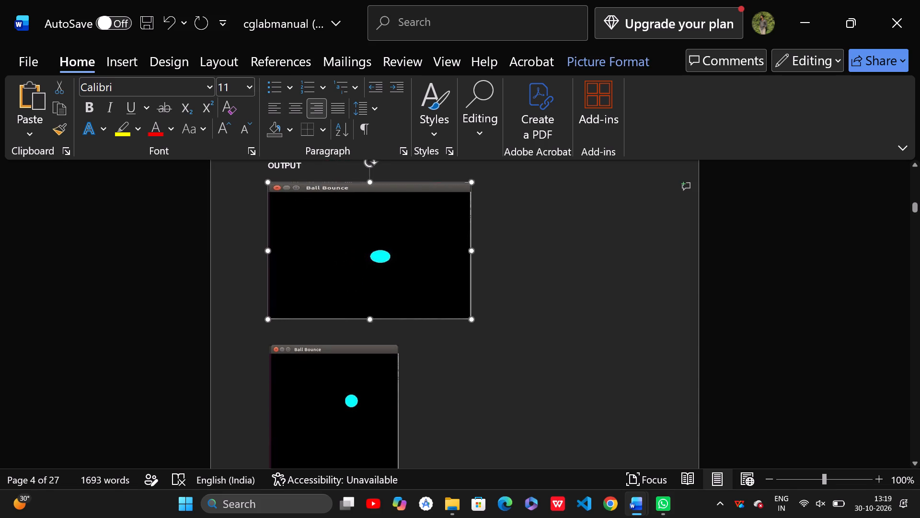
{"action": "left_click_drag", "start_coordinate": [479, 255], "coordinate": [540, 262]}
{"action": "left_click_drag", "start_coordinate": [402, 320], "coordinate": [401, 344]}
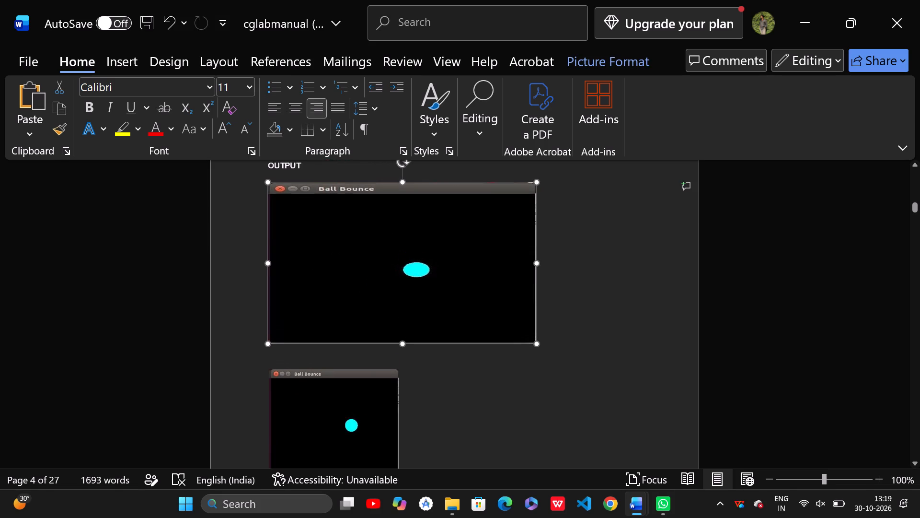
{"action": "left_click_drag", "start_coordinate": [401, 344], "coordinate": [403, 355]}
Enlarge the second Ball Bounce output image to about the first image's width and increase its height slightly.
{"action": "scroll", "coordinate": [409, 279], "scroll_direction": "down", "scroll_amount": 2}
{"action": "left_click", "coordinate": [343, 388]}
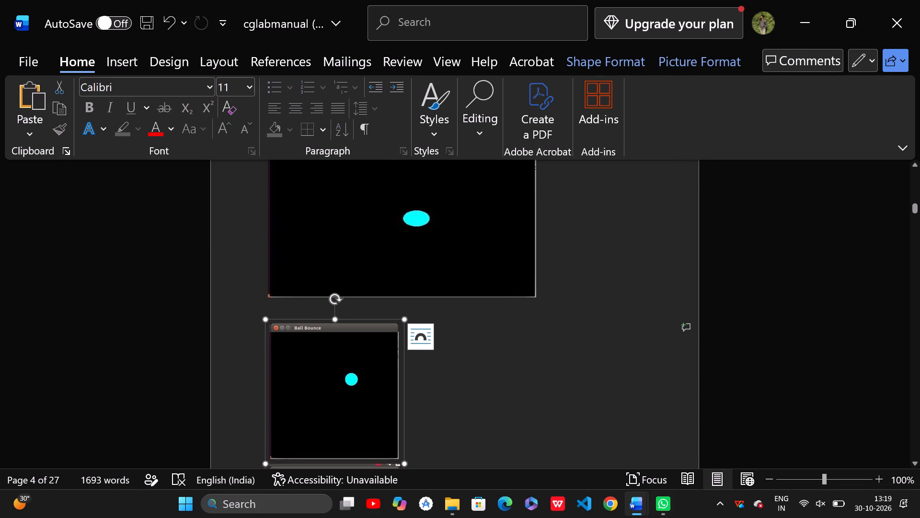
{"action": "scroll", "coordinate": [383, 375], "scroll_direction": "down", "scroll_amount": 2}
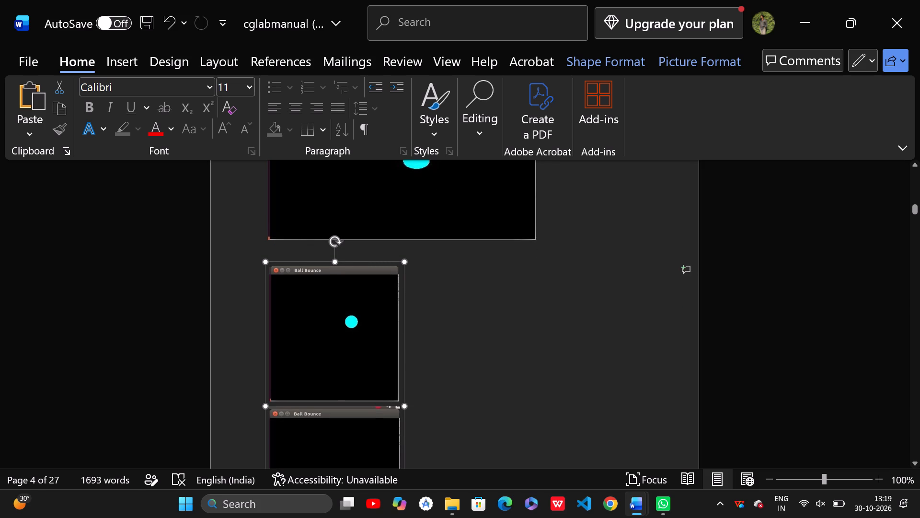
{"action": "left_click", "coordinate": [367, 323]}
{"action": "left_click_drag", "start_coordinate": [400, 336], "coordinate": [507, 345]}
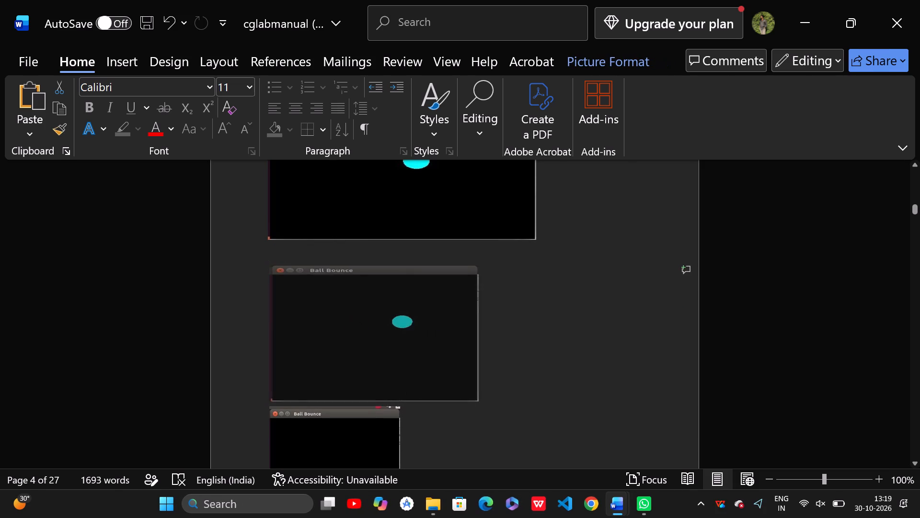
{"action": "left_click_drag", "start_coordinate": [507, 345], "coordinate": [532, 343]}
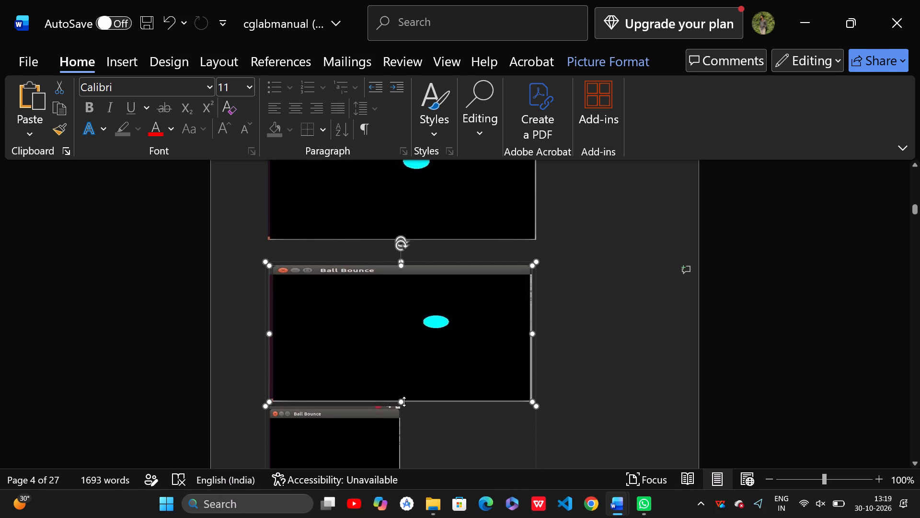
{"action": "left_click", "coordinate": [404, 401]}
{"action": "left_click_drag", "start_coordinate": [403, 401], "coordinate": [402, 420]}
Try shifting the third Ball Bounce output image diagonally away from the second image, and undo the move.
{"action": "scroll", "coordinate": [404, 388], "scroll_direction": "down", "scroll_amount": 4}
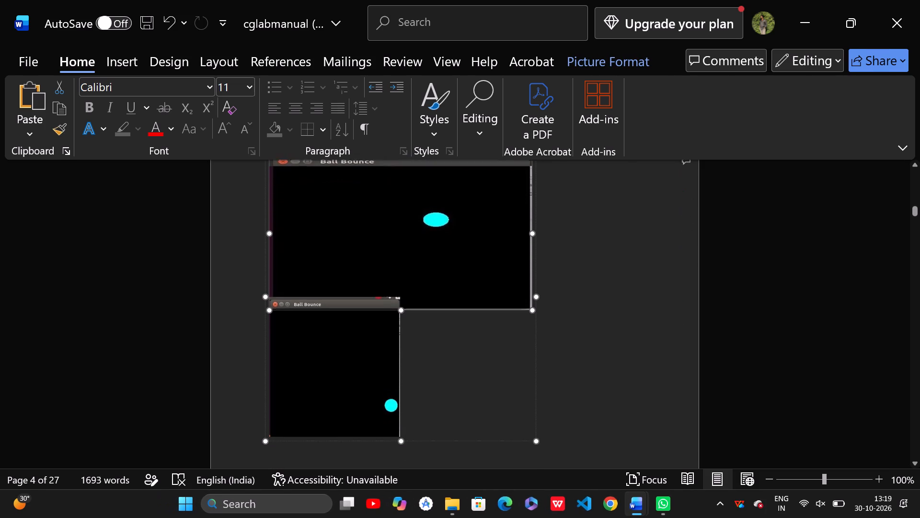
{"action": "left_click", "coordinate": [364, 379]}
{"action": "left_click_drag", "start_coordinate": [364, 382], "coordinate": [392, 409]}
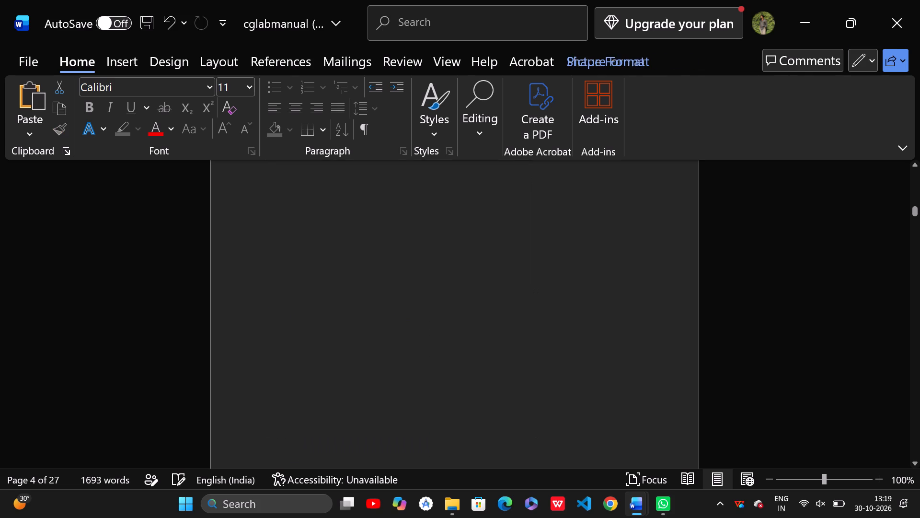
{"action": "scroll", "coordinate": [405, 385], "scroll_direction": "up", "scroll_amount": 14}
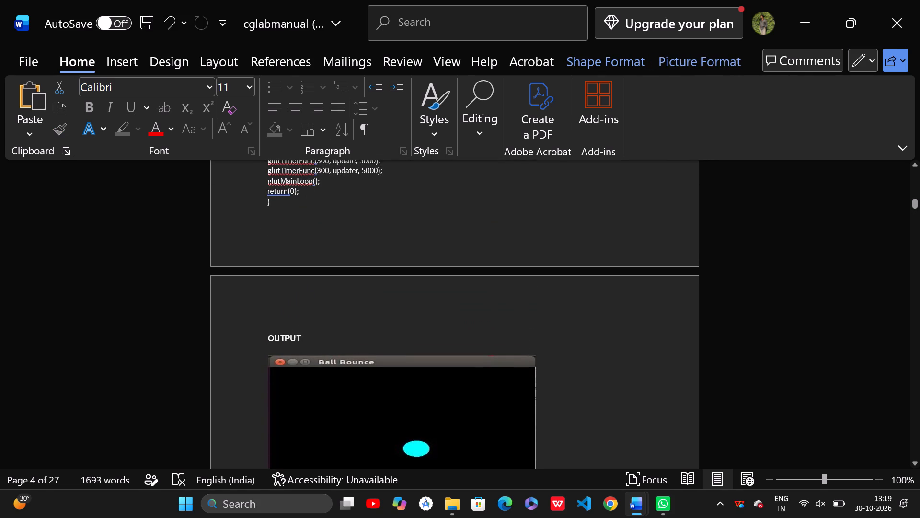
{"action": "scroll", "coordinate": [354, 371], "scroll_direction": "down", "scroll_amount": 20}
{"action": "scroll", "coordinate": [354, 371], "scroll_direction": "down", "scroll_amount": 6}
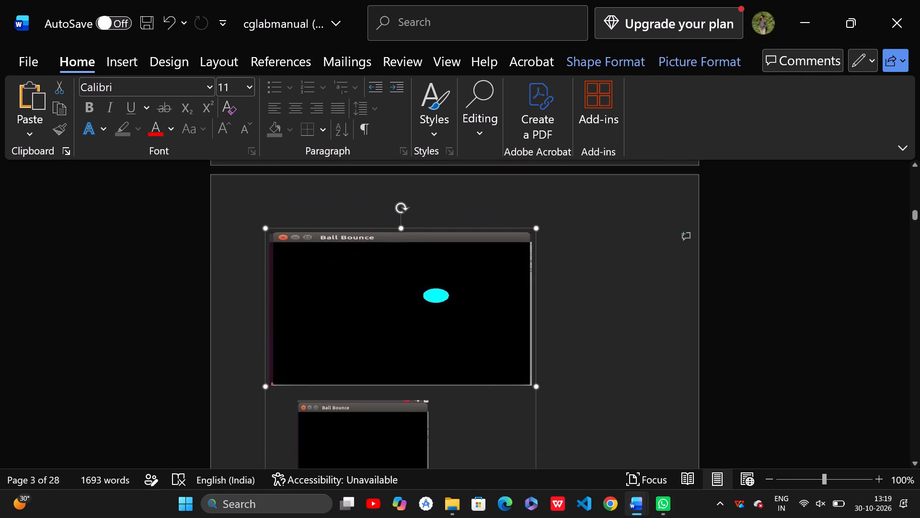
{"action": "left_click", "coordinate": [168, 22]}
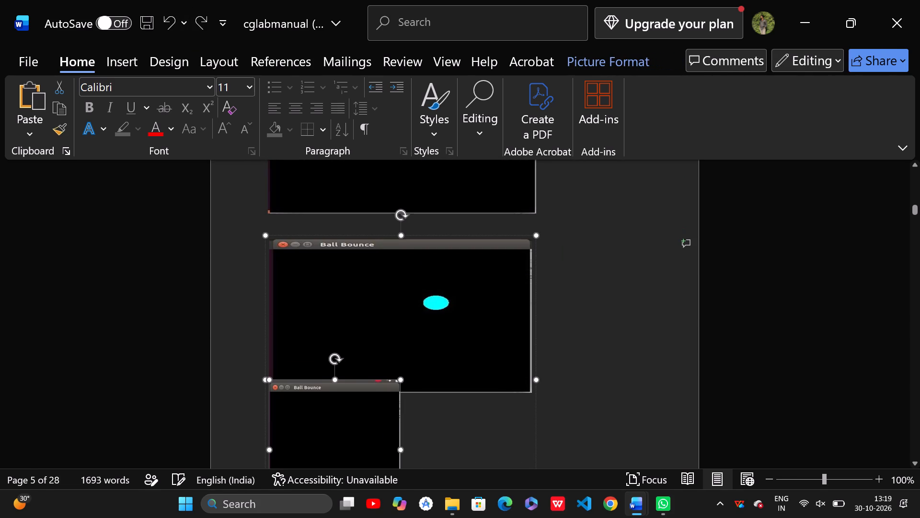
Widen the third Ball Bounce output image and shrink the second to about the same width, separating the two images.
{"action": "left_click_drag", "start_coordinate": [401, 450], "coordinate": [483, 452]}
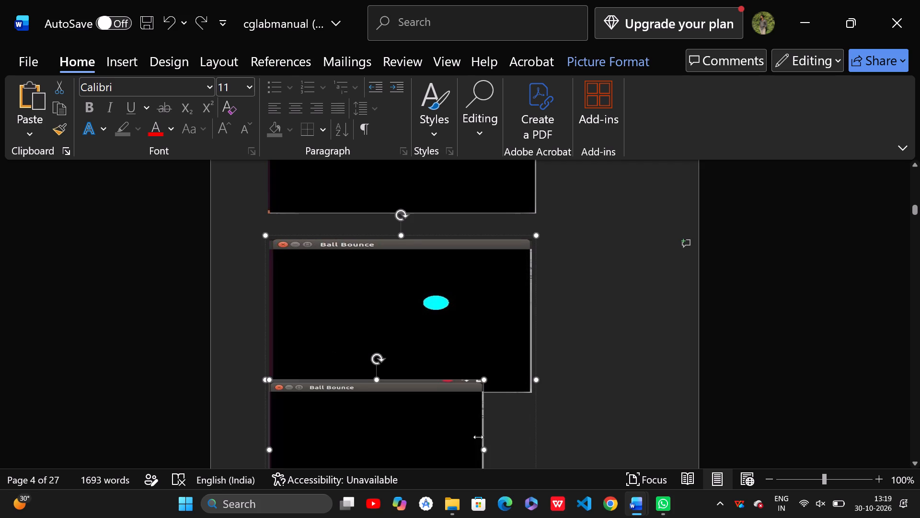
{"action": "left_click", "coordinate": [421, 295]}
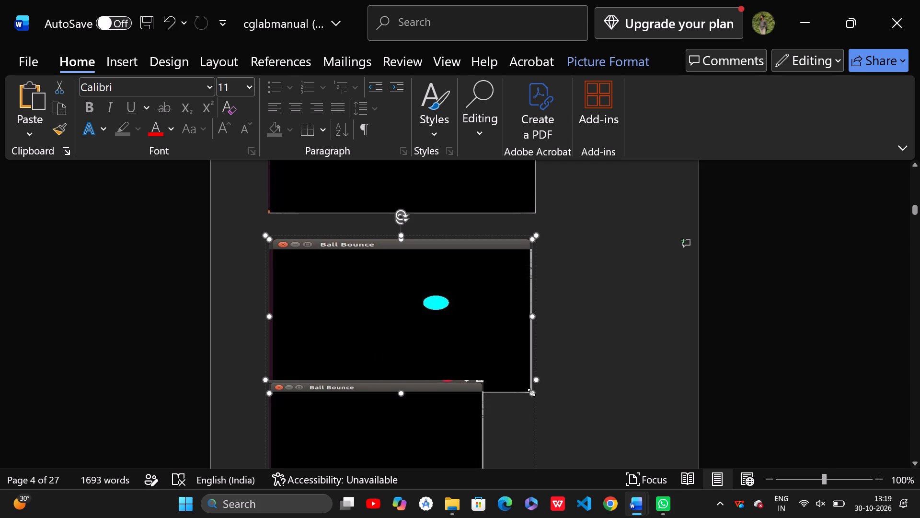
{"action": "left_click_drag", "start_coordinate": [532, 392], "coordinate": [481, 334]}
Widen the third Ball Bounce output image slightly beyond the first image's width and make it a little taller.
{"action": "left_click", "coordinate": [404, 426]}
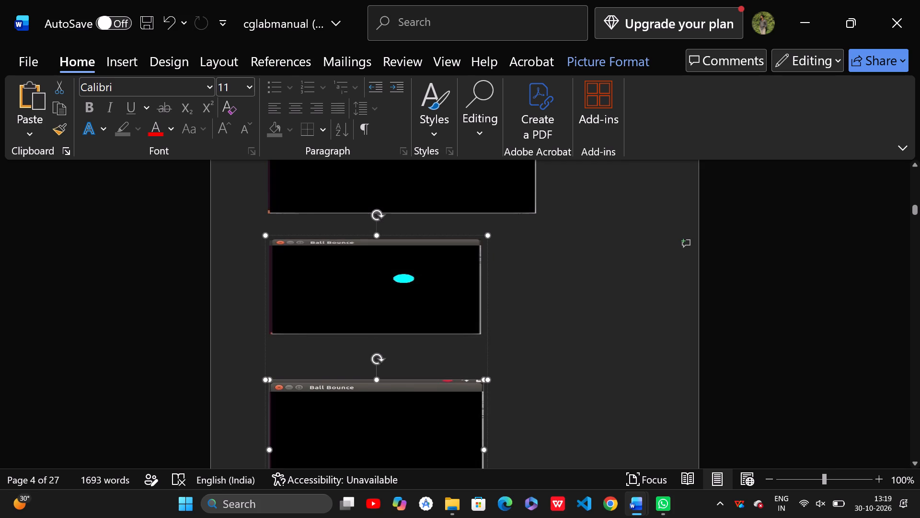
{"action": "scroll", "coordinate": [524, 333], "scroll_direction": "down", "scroll_amount": 7}
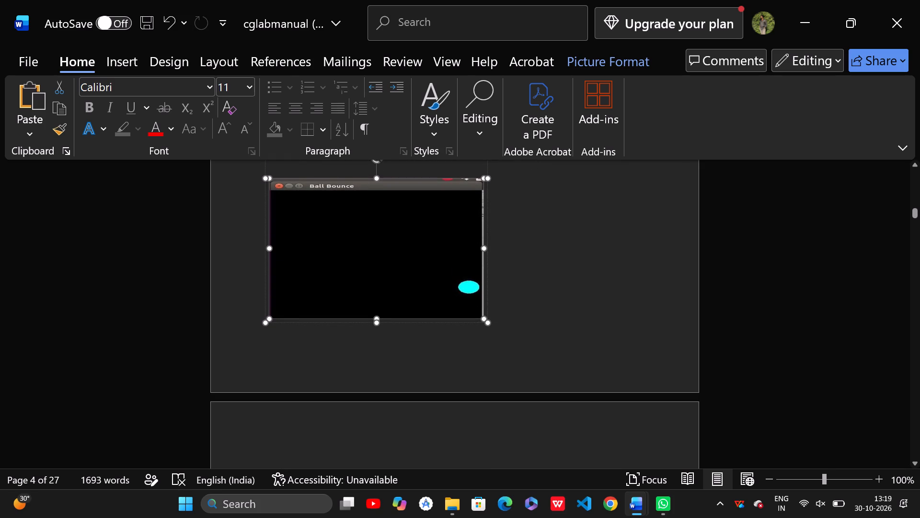
{"action": "left_click_drag", "start_coordinate": [484, 249], "coordinate": [564, 259]}
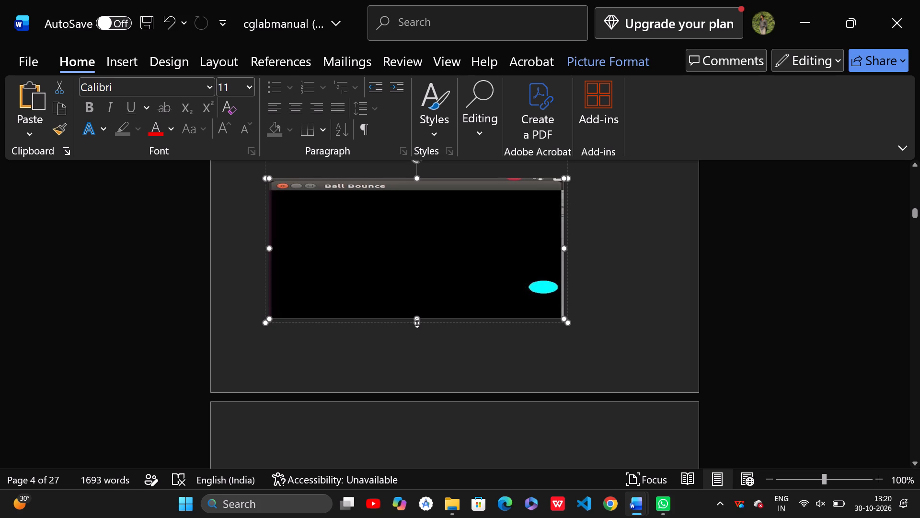
{"action": "left_click_drag", "start_coordinate": [417, 323], "coordinate": [419, 335]}
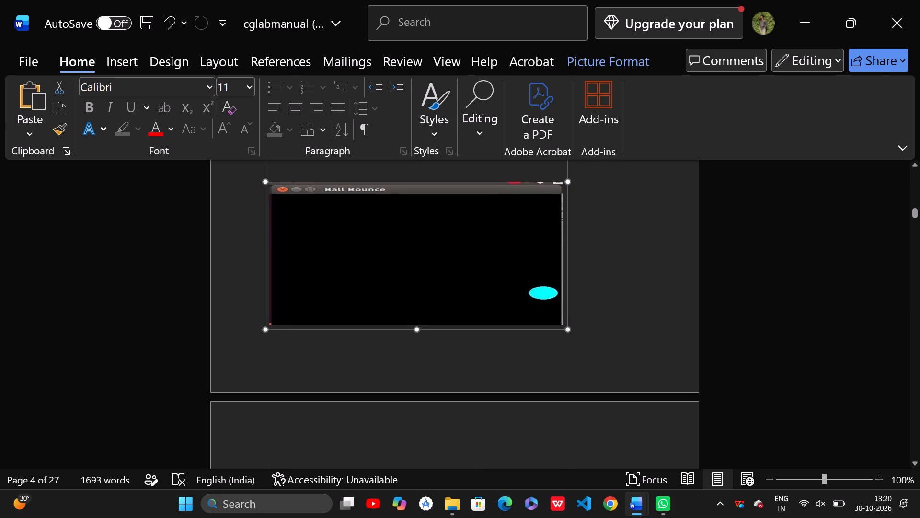
{"action": "left_click_drag", "start_coordinate": [419, 335], "coordinate": [419, 335]}
Widen the second Ball Bounce output image to slightly beyond the first image's width and increase its height slightly.
{"action": "scroll", "coordinate": [423, 331], "scroll_direction": "up", "scroll_amount": 3}
{"action": "left_click", "coordinate": [425, 315]}
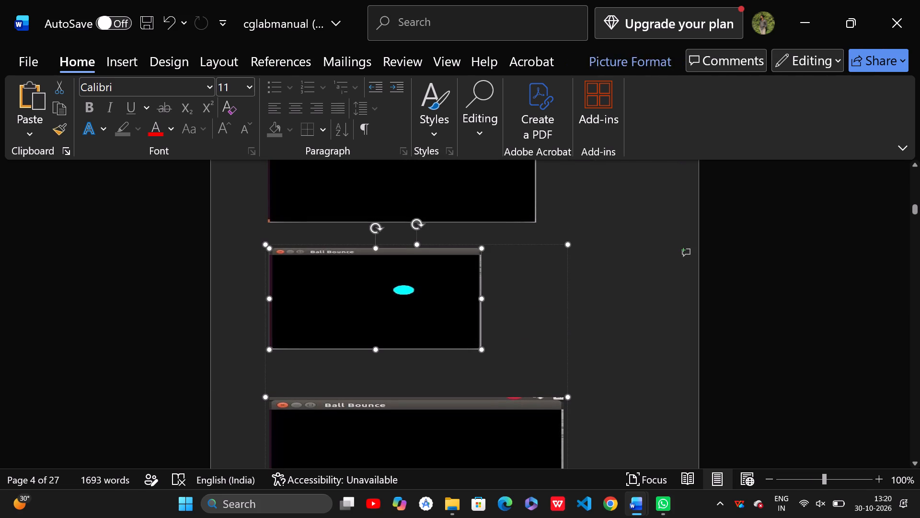
{"action": "left_click_drag", "start_coordinate": [484, 296], "coordinate": [546, 304]}
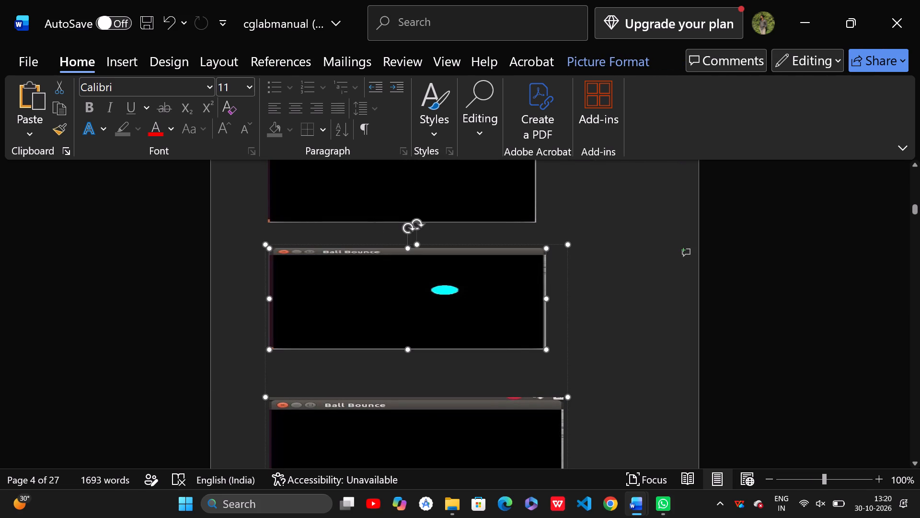
{"action": "left_click_drag", "start_coordinate": [411, 349], "coordinate": [412, 357]}
{"action": "left_click_drag", "start_coordinate": [412, 357], "coordinate": [410, 365]}
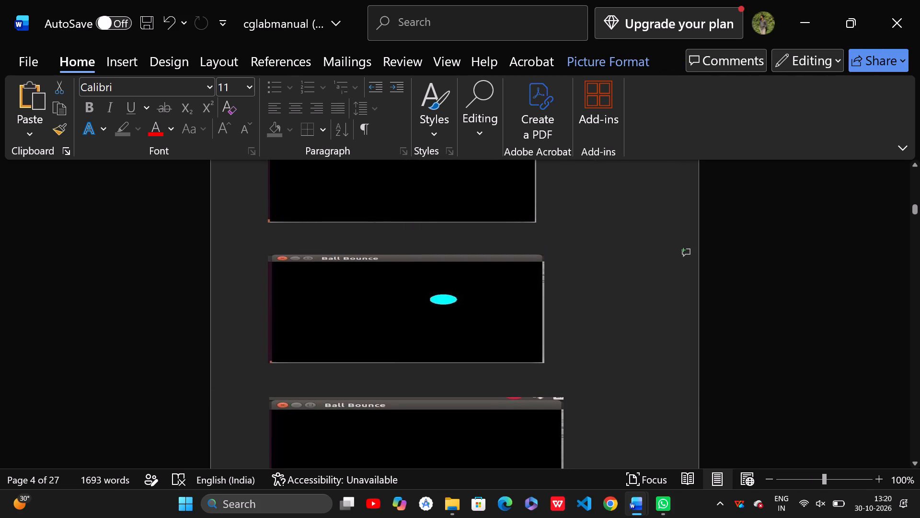
{"action": "left_click_drag", "start_coordinate": [410, 365], "coordinate": [410, 369]}
{"action": "scroll", "coordinate": [402, 303], "scroll_direction": "up", "scroll_amount": 3}
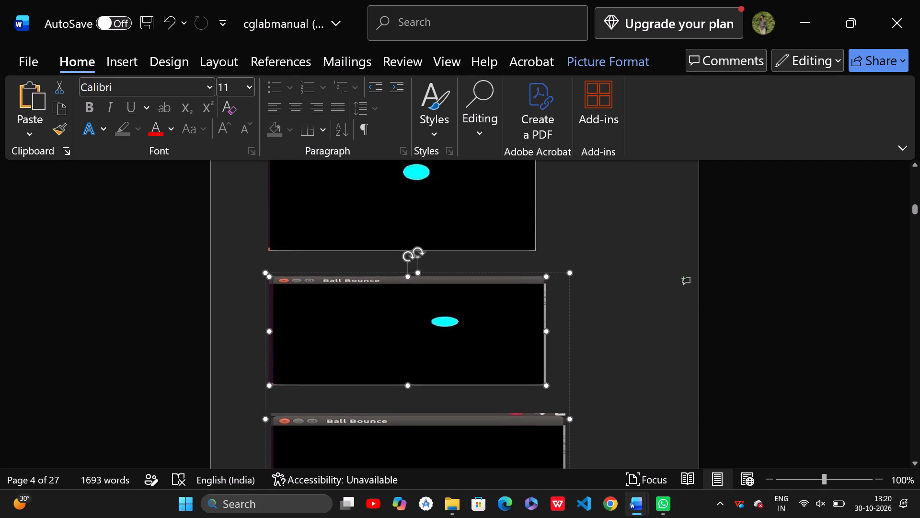
Reduce the first Ball Bounce output image's height slightly and narrow it to about two-thirds of its width.
{"action": "scroll", "coordinate": [402, 303], "scroll_direction": "up", "scroll_amount": 3}
{"action": "left_click", "coordinate": [402, 301]}
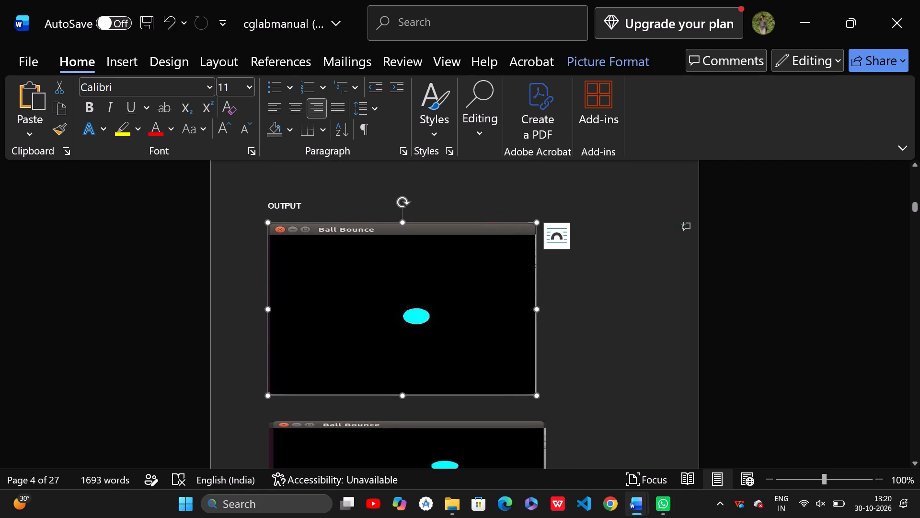
{"action": "left_click_drag", "start_coordinate": [401, 397], "coordinate": [396, 375]}
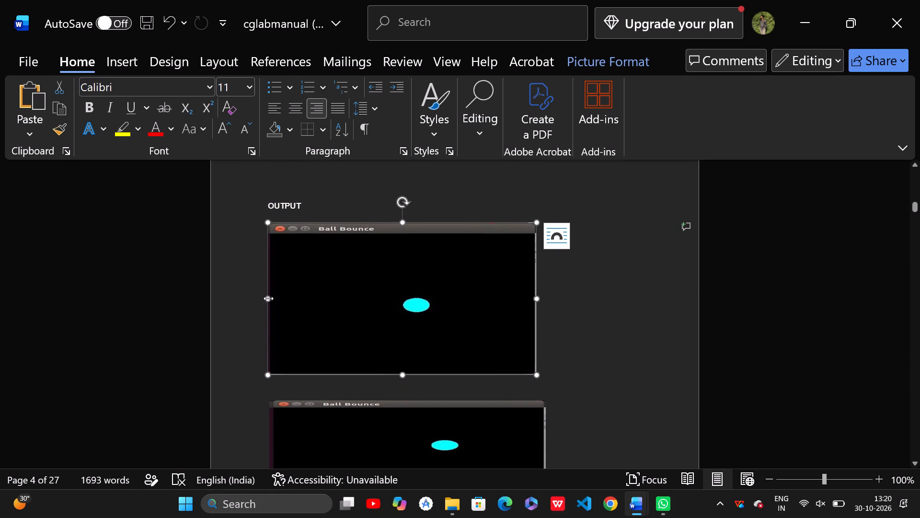
{"action": "left_click_drag", "start_coordinate": [268, 298], "coordinate": [300, 303]}
{"action": "left_click_drag", "start_coordinate": [268, 300], "coordinate": [296, 300]}
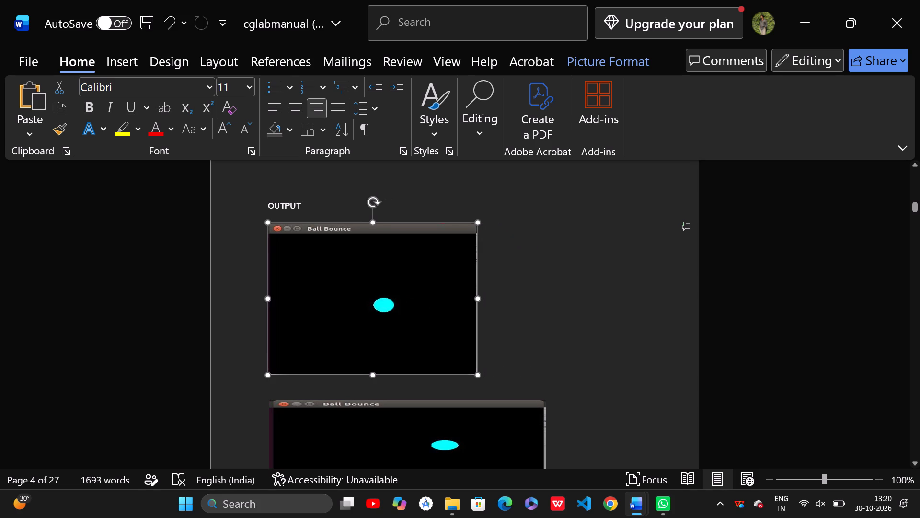
{"action": "left_click_drag", "start_coordinate": [296, 300], "coordinate": [328, 307]}
Narrow the second Ball Bounce output image to about the first image's width and make it taller, down to the third image.
{"action": "scroll", "coordinate": [443, 334], "scroll_direction": "down", "scroll_amount": 2}
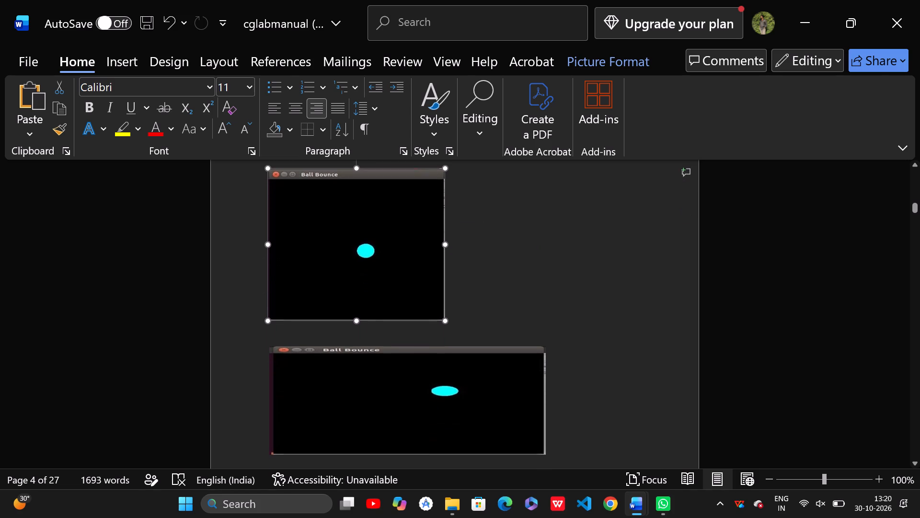
{"action": "left_click", "coordinate": [402, 398]}
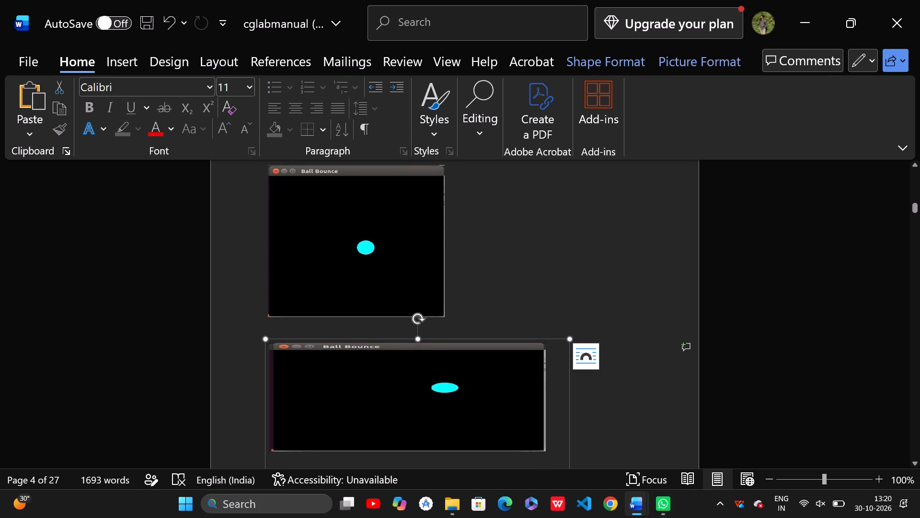
{"action": "scroll", "coordinate": [533, 380], "scroll_direction": "down", "scroll_amount": 2}
{"action": "scroll", "coordinate": [471, 349], "scroll_direction": "down", "scroll_amount": 1}
{"action": "left_click", "coordinate": [390, 287]}
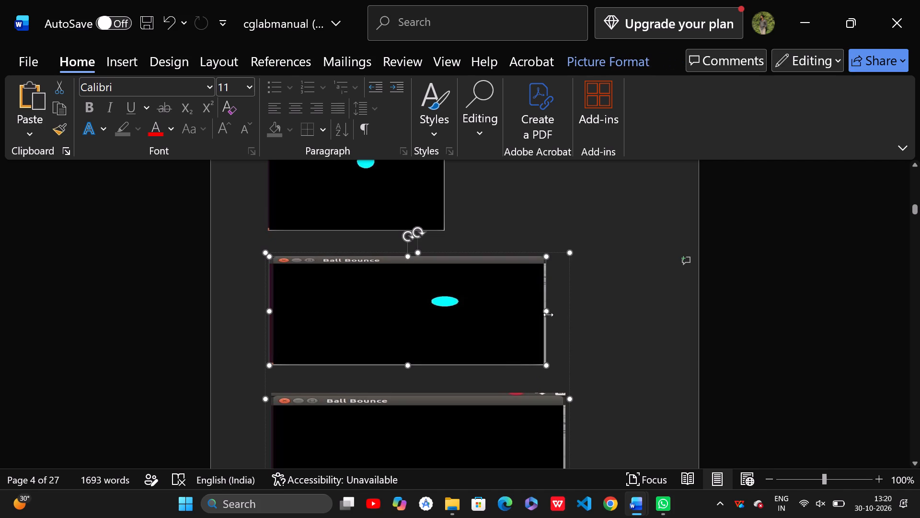
{"action": "left_click_drag", "start_coordinate": [547, 311], "coordinate": [451, 300]}
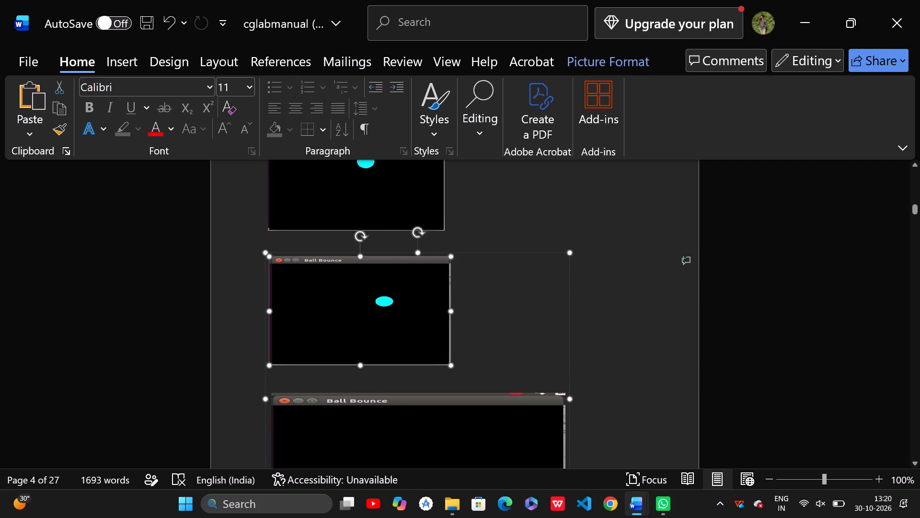
{"action": "left_click_drag", "start_coordinate": [358, 366], "coordinate": [359, 380]}
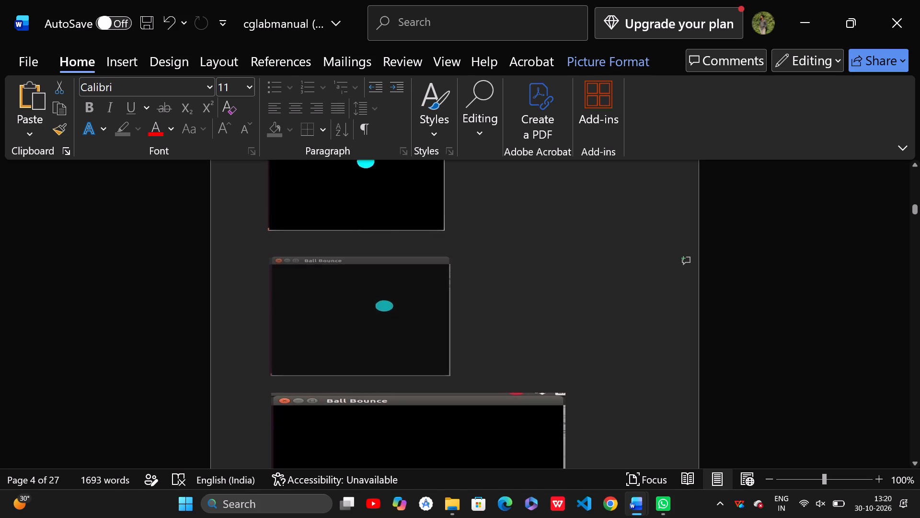
{"action": "left_click_drag", "start_coordinate": [359, 380], "coordinate": [358, 393]}
Try to insert a blank line between the second and third Ball Bounce output images.
{"action": "scroll", "coordinate": [412, 359], "scroll_direction": "down", "scroll_amount": 3}
{"action": "left_click", "coordinate": [455, 380]}
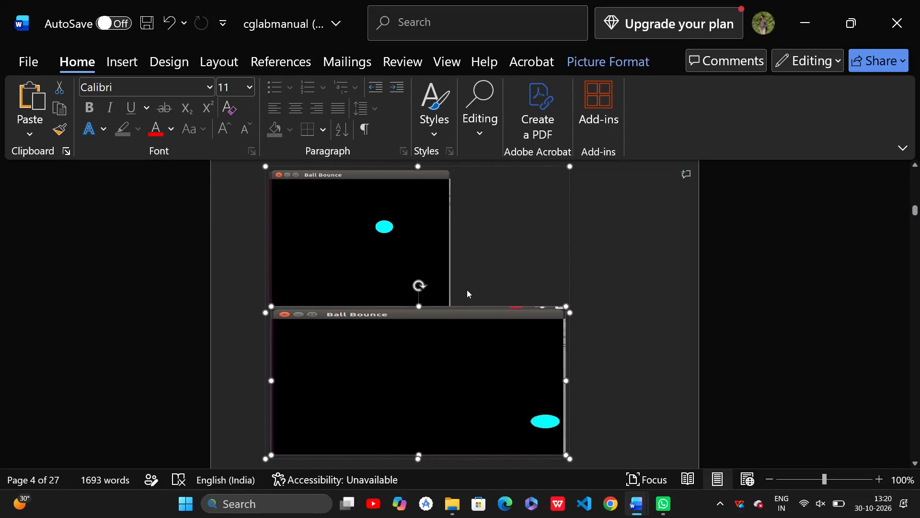
{"action": "left_click", "coordinate": [466, 284]}
{"action": "left_click", "coordinate": [468, 302]}
{"action": "left_click", "coordinate": [461, 298]}
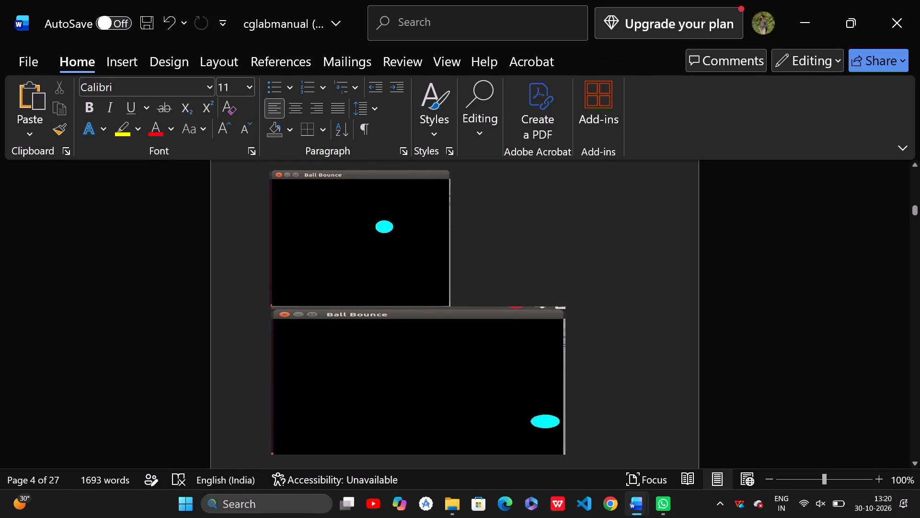
{"action": "left_click", "coordinate": [470, 293]}
{"action": "left_click", "coordinate": [470, 293]}
{"action": "left_click", "coordinate": [496, 290]}
{"action": "key", "text": "Return"}
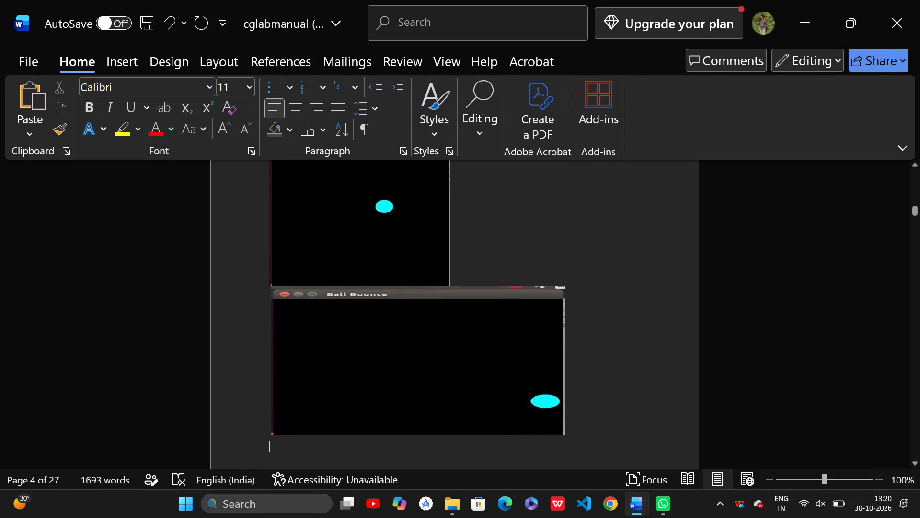
Narrow the third Ball Bounce output image to about the second image's width and increase its height slightly.
{"action": "left_click", "coordinate": [315, 329]}
{"action": "left_click", "coordinate": [563, 374]}
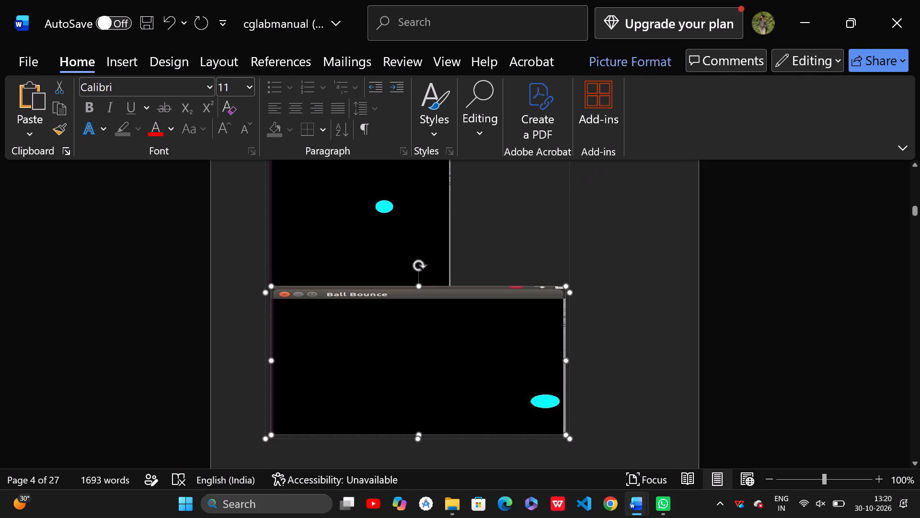
{"action": "left_click_drag", "start_coordinate": [567, 360], "coordinate": [446, 361]}
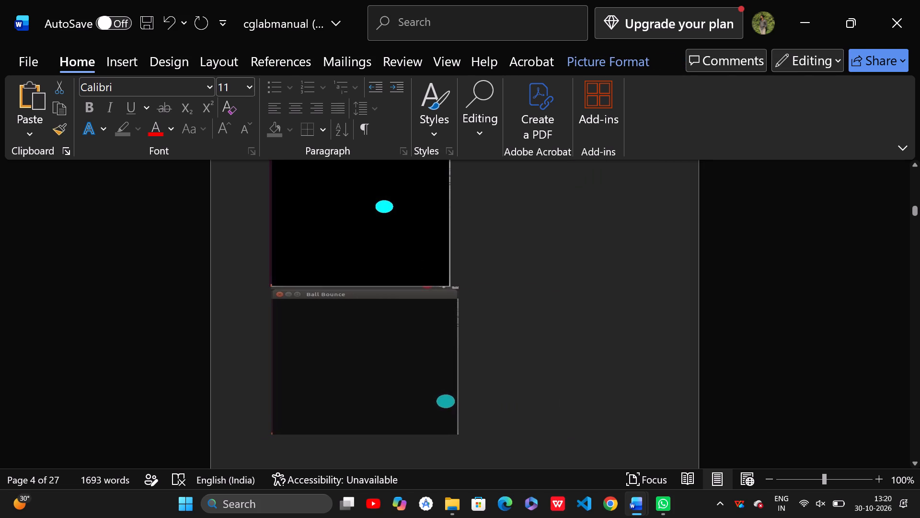
{"action": "left_click_drag", "start_coordinate": [446, 361], "coordinate": [453, 365]}
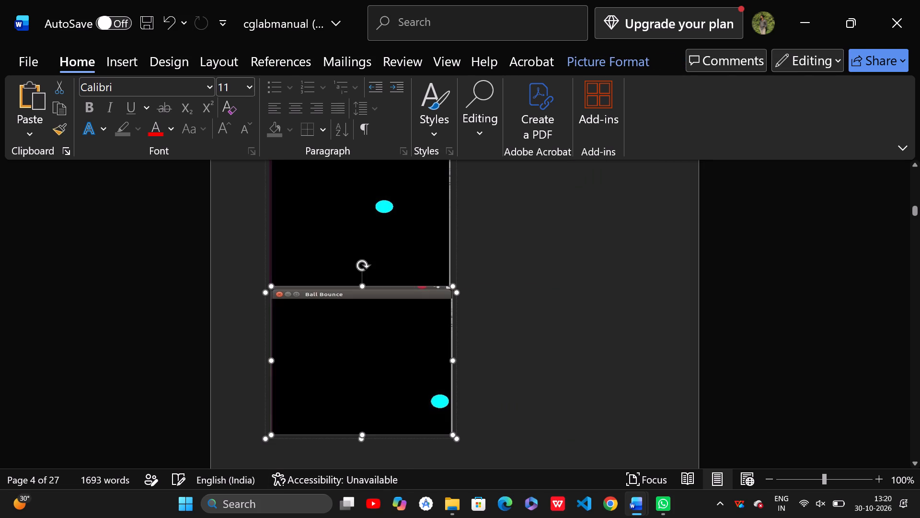
{"action": "left_click_drag", "start_coordinate": [360, 439], "coordinate": [362, 455]}
Check the sizes of the three Ball Bounce output images and the spacing between them on the page.
{"action": "scroll", "coordinate": [484, 381], "scroll_direction": "down", "scroll_amount": 3}
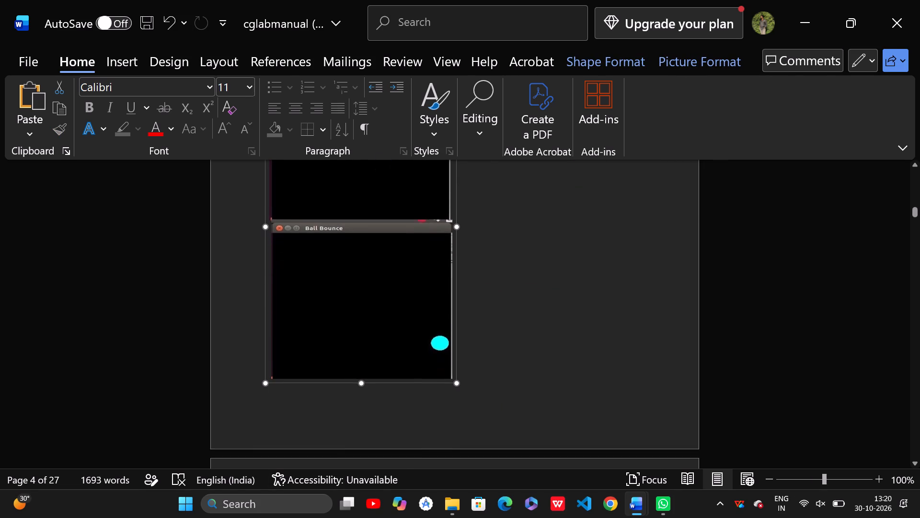
{"action": "scroll", "coordinate": [495, 348], "scroll_direction": "down", "scroll_amount": 2}
{"action": "scroll", "coordinate": [460, 358], "scroll_direction": "up", "scroll_amount": 16}
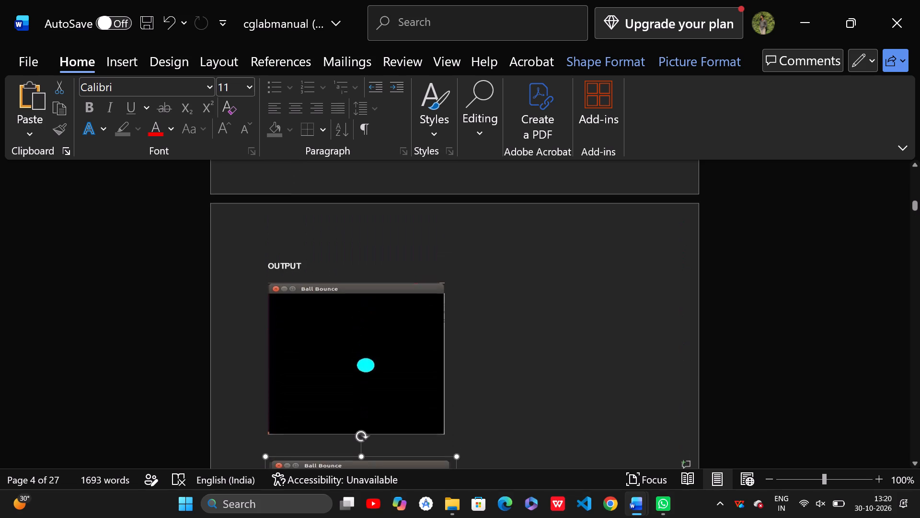
{"action": "scroll", "coordinate": [443, 353], "scroll_direction": "down", "scroll_amount": 7}
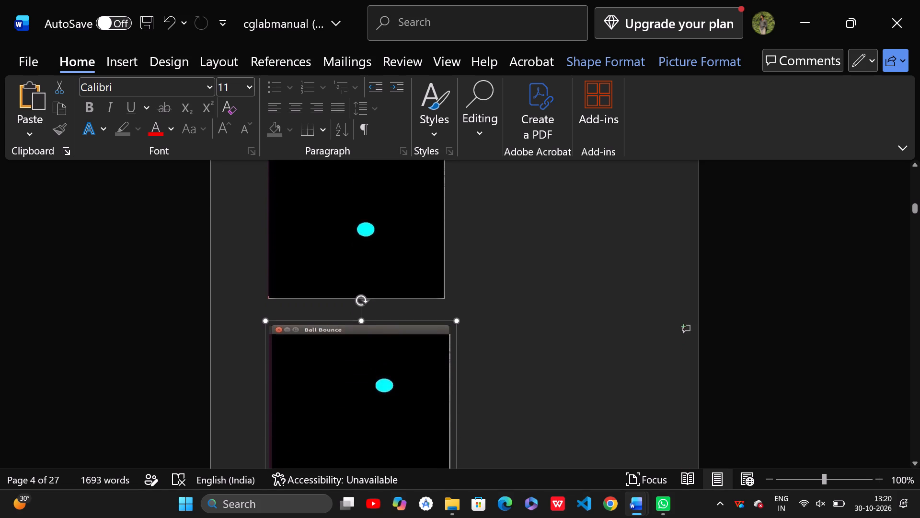
{"action": "scroll", "coordinate": [461, 344], "scroll_direction": "down", "scroll_amount": 1}
{"action": "left_click", "coordinate": [466, 358]}
{"action": "triple_click", "coordinate": [468, 278]}
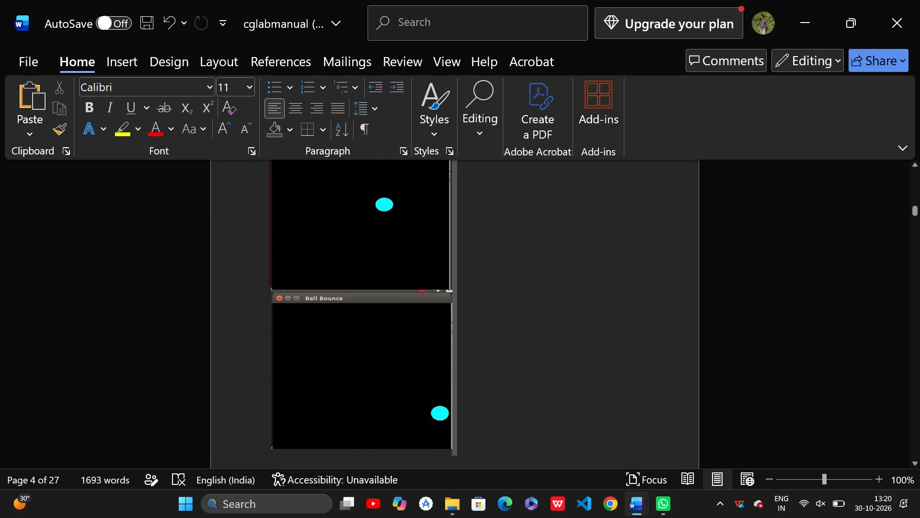
{"action": "double_click", "coordinate": [468, 278]}
{"action": "left_click", "coordinate": [413, 296]}
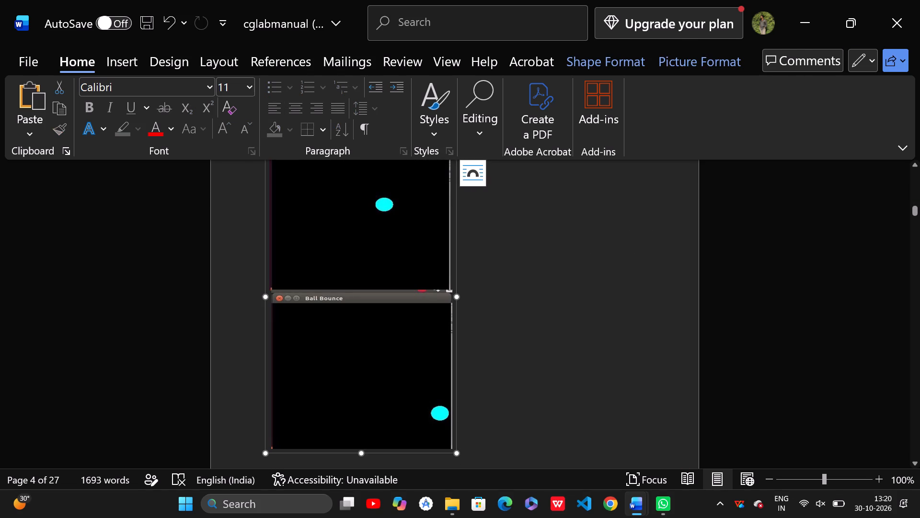
{"action": "left_click", "coordinate": [517, 337]}
{"action": "scroll", "coordinate": [509, 336], "scroll_direction": "up", "scroll_amount": 8}
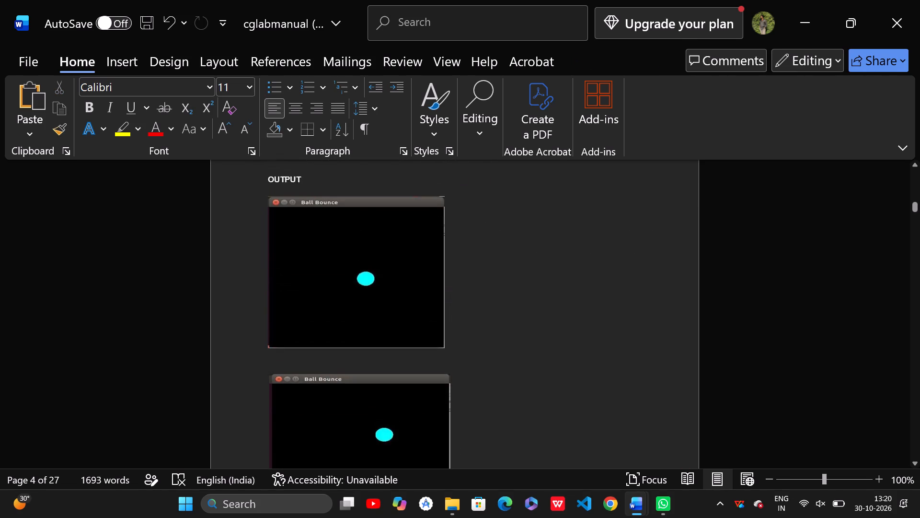
{"action": "scroll", "coordinate": [501, 339], "scroll_direction": "down", "scroll_amount": 6}
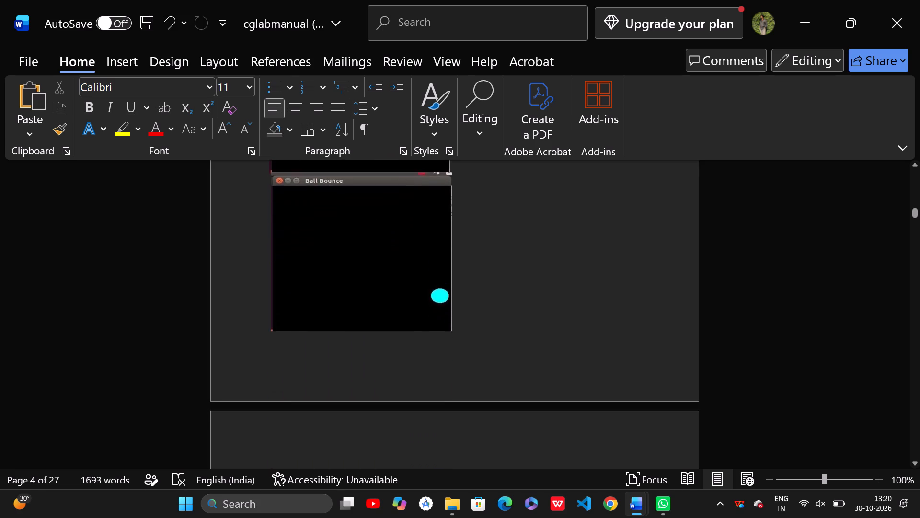
Remove the extra blank space between the Program heading and the code in Experiment No:12, Flying Kite.
{"action": "scroll", "coordinate": [501, 339], "scroll_direction": "down", "scroll_amount": 3}
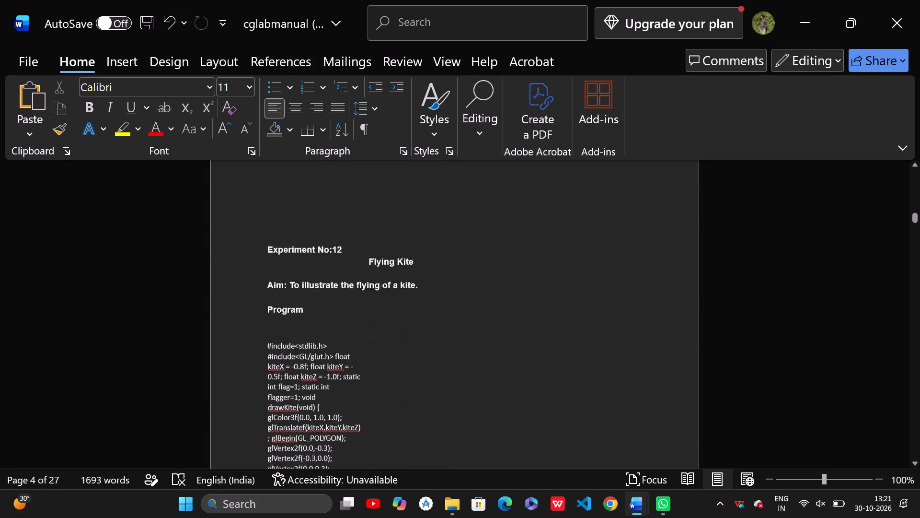
{"action": "scroll", "coordinate": [501, 339], "scroll_direction": "down", "scroll_amount": 1}
{"action": "scroll", "coordinate": [501, 339], "scroll_direction": "up", "scroll_amount": 1}
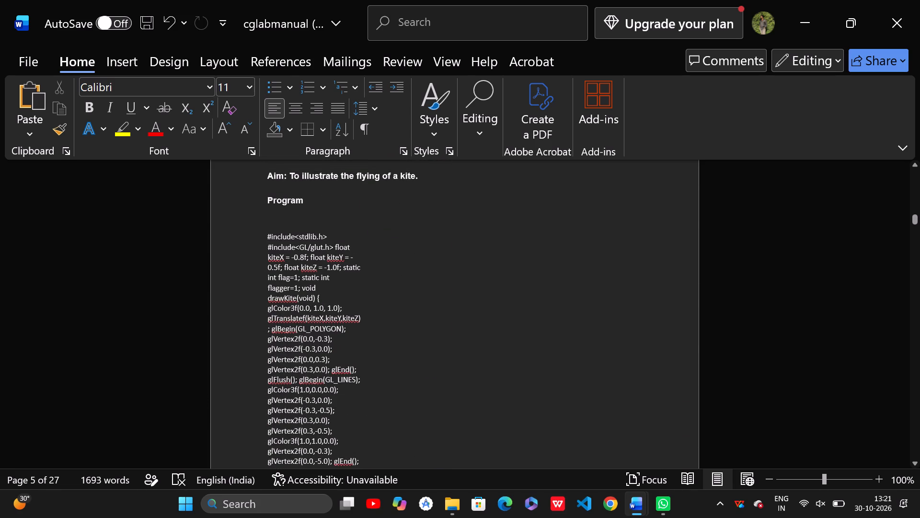
{"action": "left_click", "coordinate": [298, 223]}
{"action": "key", "text": "BackSpace"}
{"action": "key", "text": "BackSpace"}
Delete the extra blank lines between the end of the Flying Kite program and its OUTPUT heading.
{"action": "scroll", "coordinate": [298, 223], "scroll_direction": "down", "scroll_amount": 1}
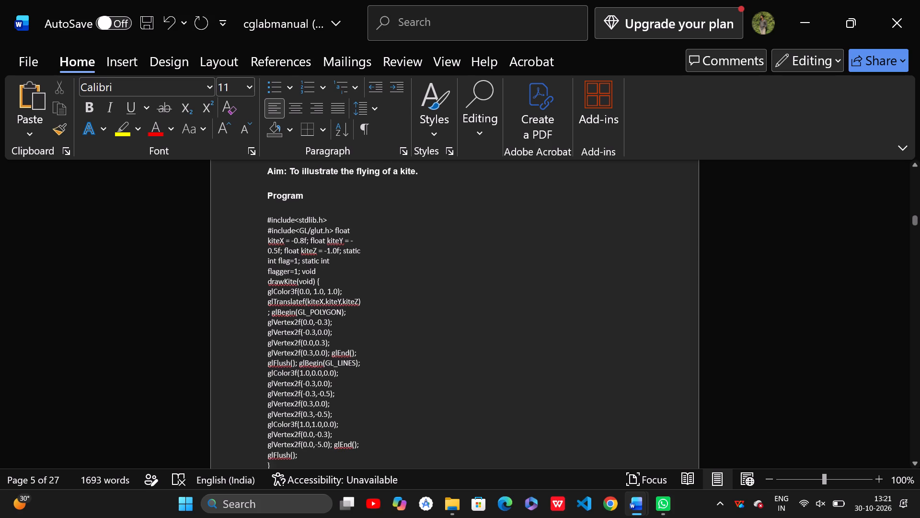
{"action": "scroll", "coordinate": [298, 223], "scroll_direction": "down", "scroll_amount": 4}
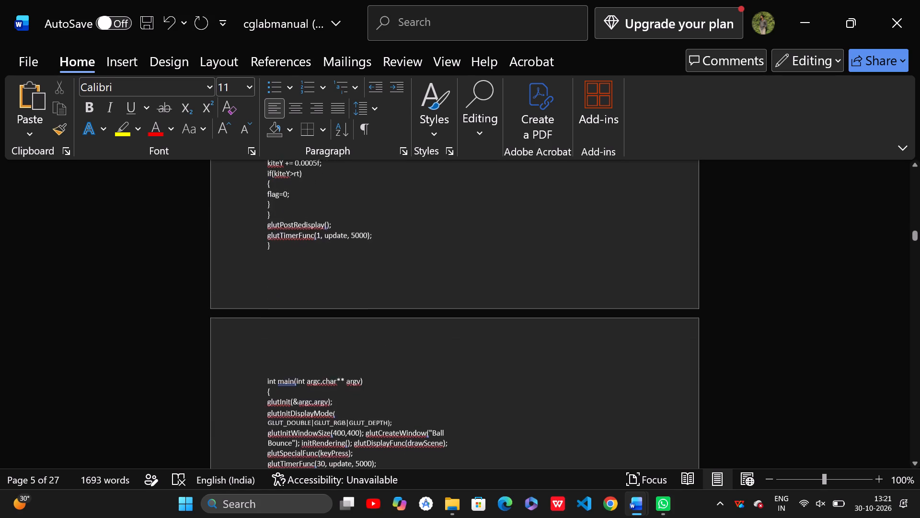
{"action": "scroll", "coordinate": [298, 223], "scroll_direction": "down", "scroll_amount": 3}
{"action": "scroll", "coordinate": [298, 223], "scroll_direction": "up", "scroll_amount": 1}
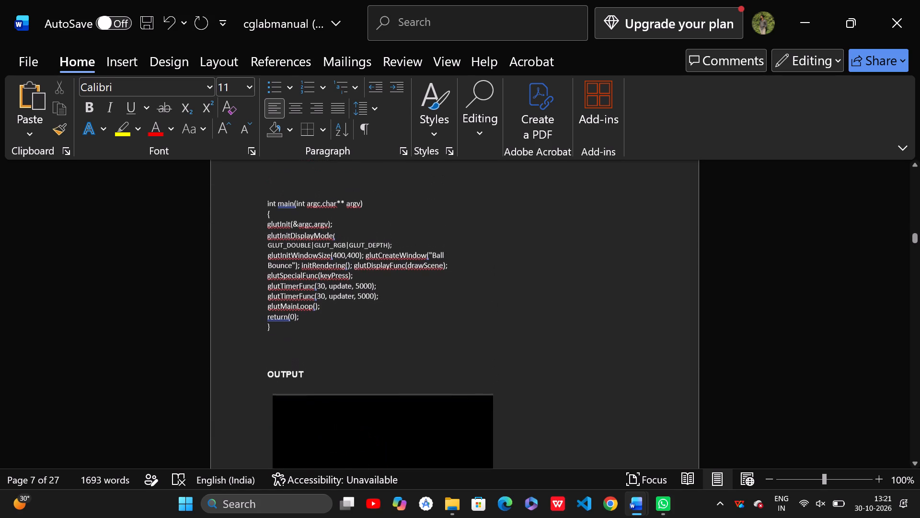
{"action": "left_click", "coordinate": [282, 354]}
{"action": "key", "text": "BackSpace"}
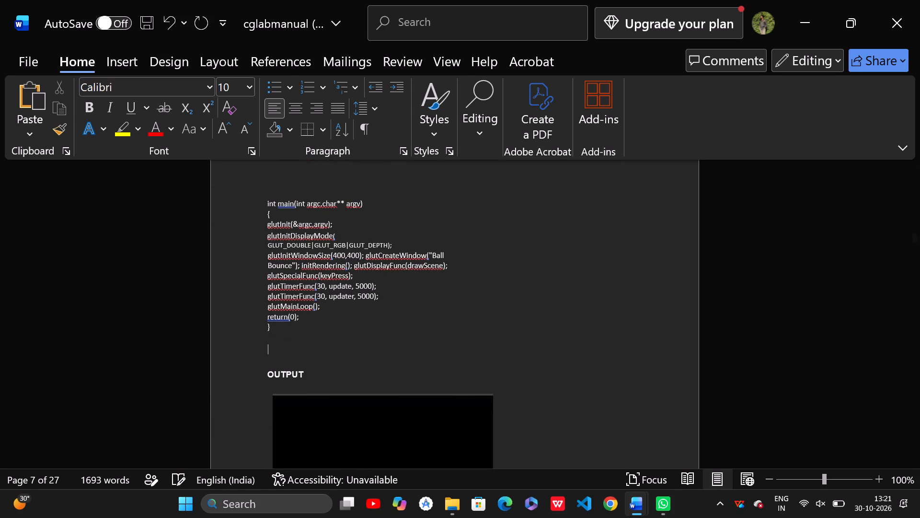
{"action": "key", "text": "BackSpace"}
{"action": "key", "text": "BackSpace"}
{"action": "key", "text": "BackSpace"}
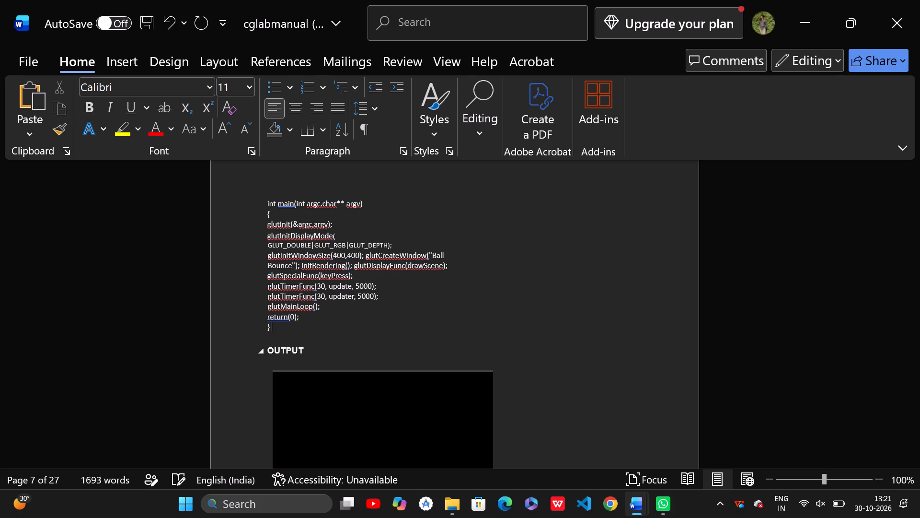
Look through the remaining Flying Kite outputs and the Experiment No:13, Moving Boat pages to check their layout.
{"action": "scroll", "coordinate": [282, 354], "scroll_direction": "down", "scroll_amount": 2}
{"action": "scroll", "coordinate": [282, 354], "scroll_direction": "up", "scroll_amount": 1}
{"action": "scroll", "coordinate": [282, 354], "scroll_direction": "down", "scroll_amount": 5}
{"action": "scroll", "coordinate": [282, 354], "scroll_direction": "up", "scroll_amount": 1}
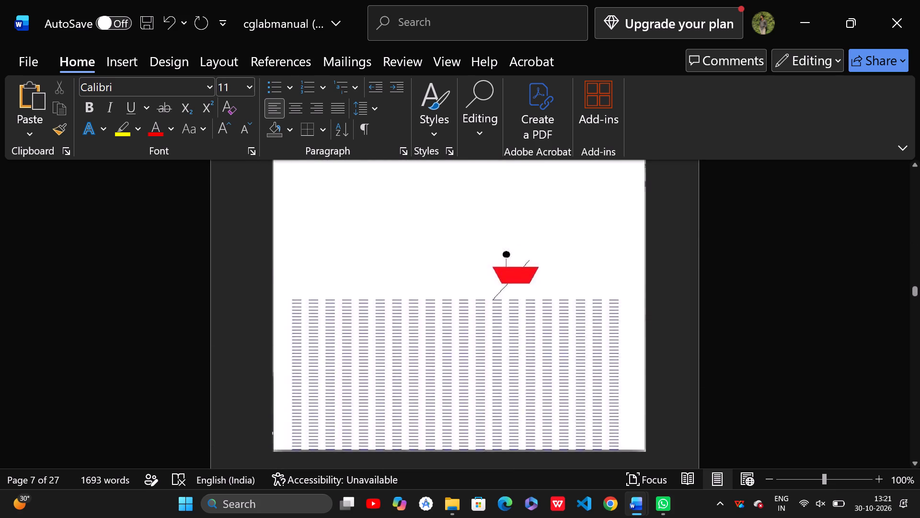
{"action": "scroll", "coordinate": [282, 354], "scroll_direction": "up", "scroll_amount": 8}
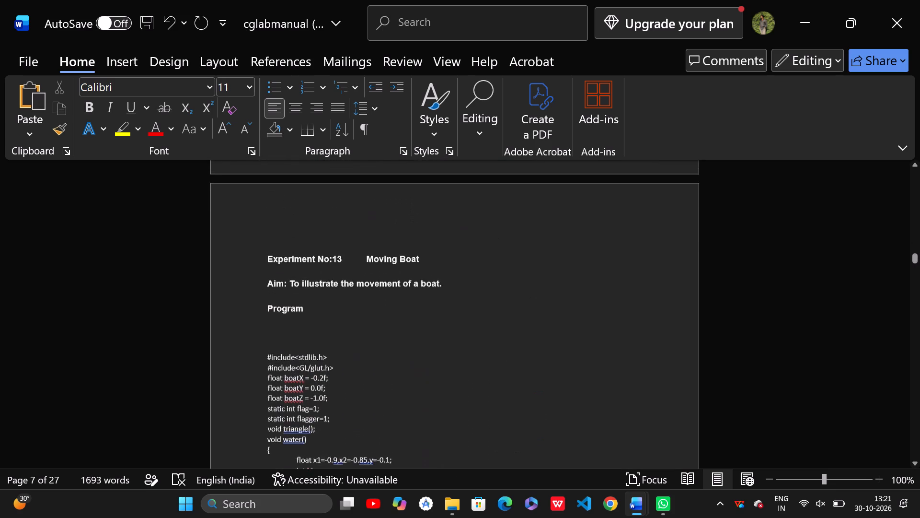
Shrink the first Flying Kite output image in height and width to a smaller, nearly square shape.
{"action": "scroll", "coordinate": [282, 354], "scroll_direction": "up", "scroll_amount": 3}
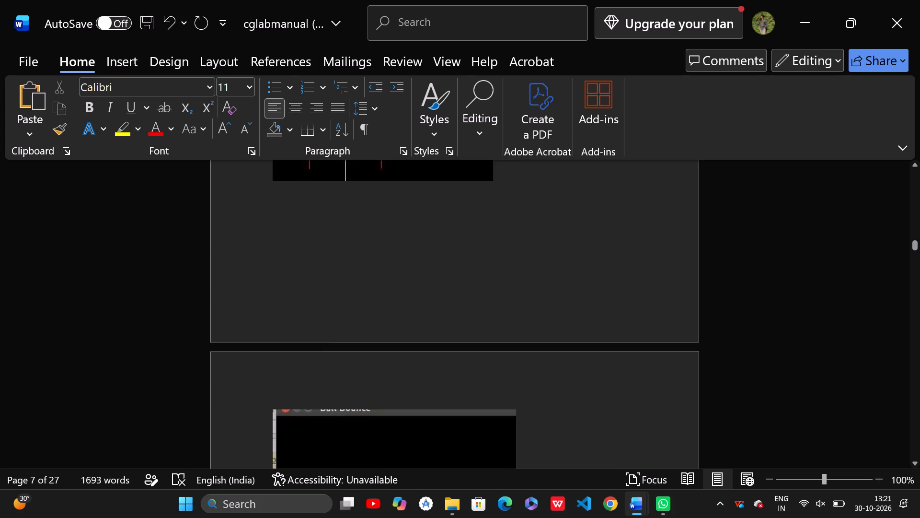
{"action": "scroll", "coordinate": [282, 354], "scroll_direction": "up", "scroll_amount": 2}
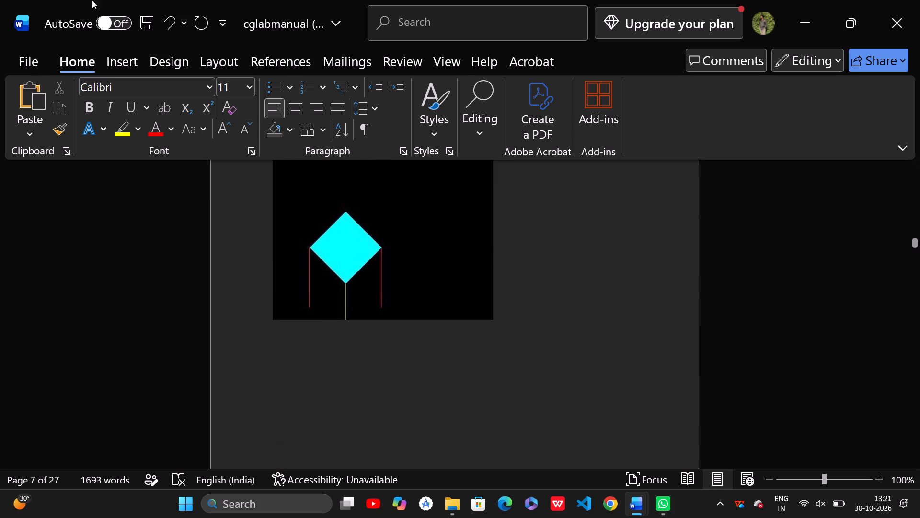
{"action": "scroll", "coordinate": [410, 439], "scroll_direction": "up", "scroll_amount": 4}
{"action": "left_click", "coordinate": [380, 352]}
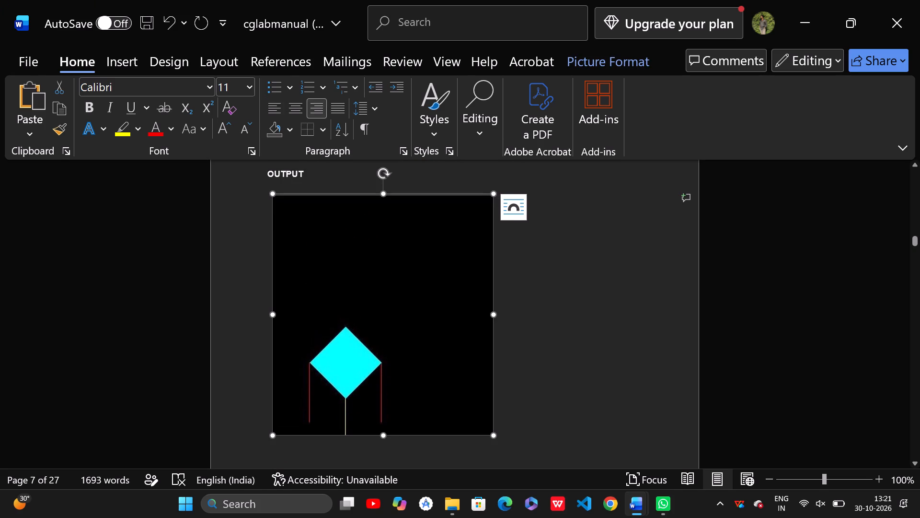
{"action": "left_click_drag", "start_coordinate": [383, 434], "coordinate": [374, 368]}
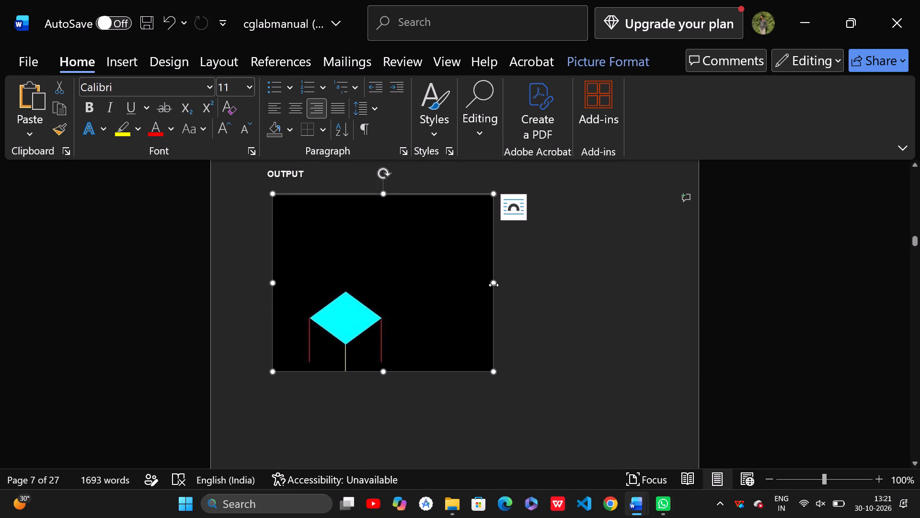
{"action": "left_click_drag", "start_coordinate": [493, 285], "coordinate": [445, 298]}
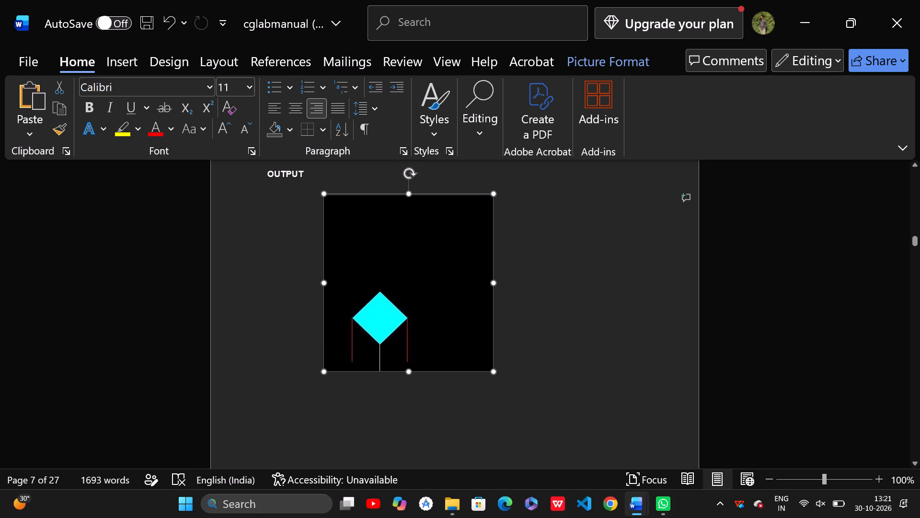
{"action": "left_click_drag", "start_coordinate": [445, 298], "coordinate": [456, 302]}
{"action": "left_click_drag", "start_coordinate": [421, 311], "coordinate": [389, 310]}
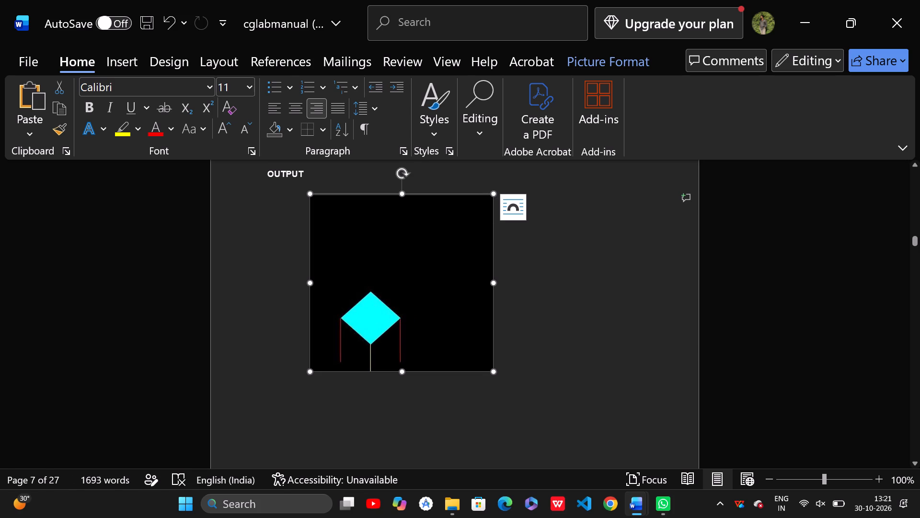
Bring the first Flying Kite image directly beneath the OUTPUT heading at the page's left margin, removing the blank line between them.
{"action": "left_click_drag", "start_coordinate": [411, 194], "coordinate": [288, 197]}
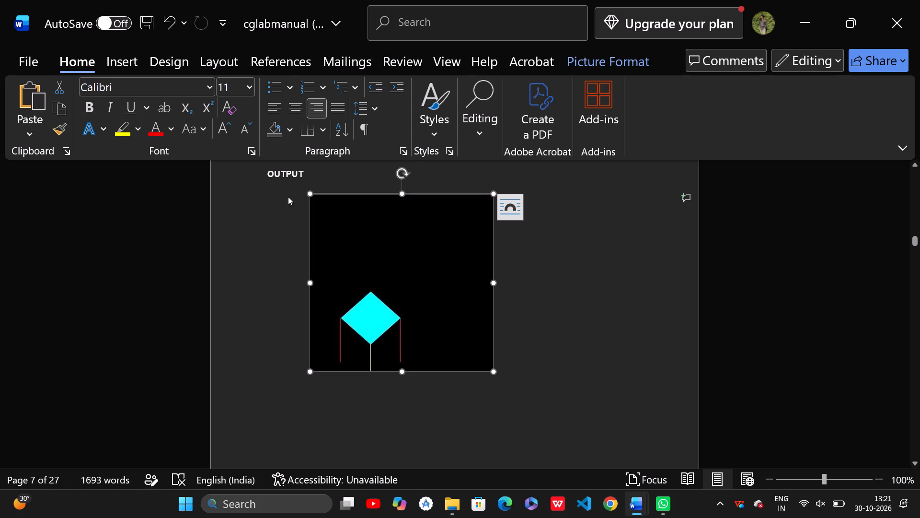
{"action": "left_click", "coordinate": [299, 263]}
{"action": "left_click", "coordinate": [297, 339]}
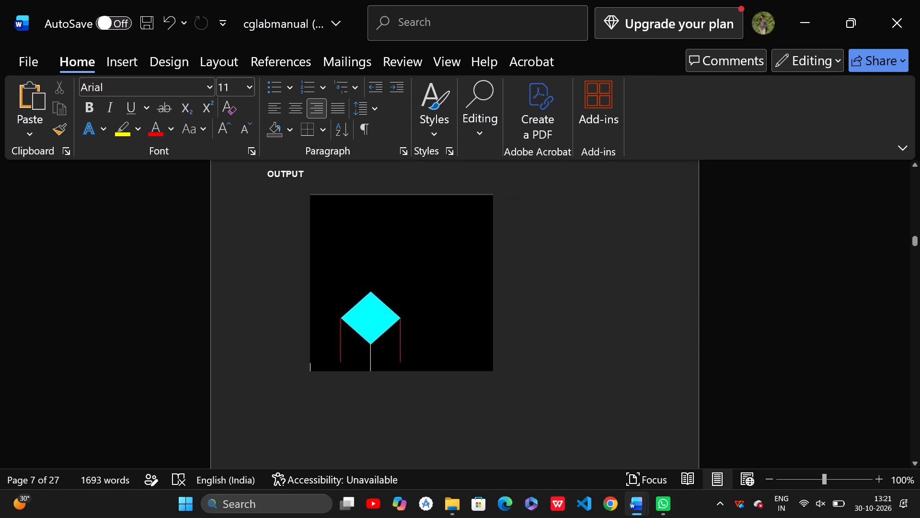
{"action": "key", "text": "BackSpace"}
{"action": "key", "text": "BackSpace"}
{"action": "key", "text": "BackSpace"}
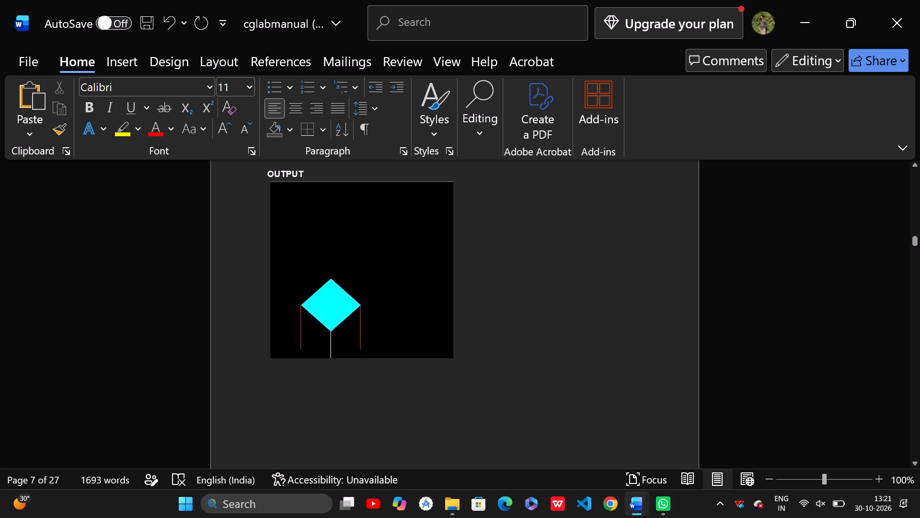
Shrink the second Flying Kite output image in height and width to about the first image's size.
{"action": "scroll", "coordinate": [427, 304], "scroll_direction": "up", "scroll_amount": 2}
{"action": "left_click", "coordinate": [339, 230]}
{"action": "scroll", "coordinate": [547, 361], "scroll_direction": "down", "scroll_amount": 1}
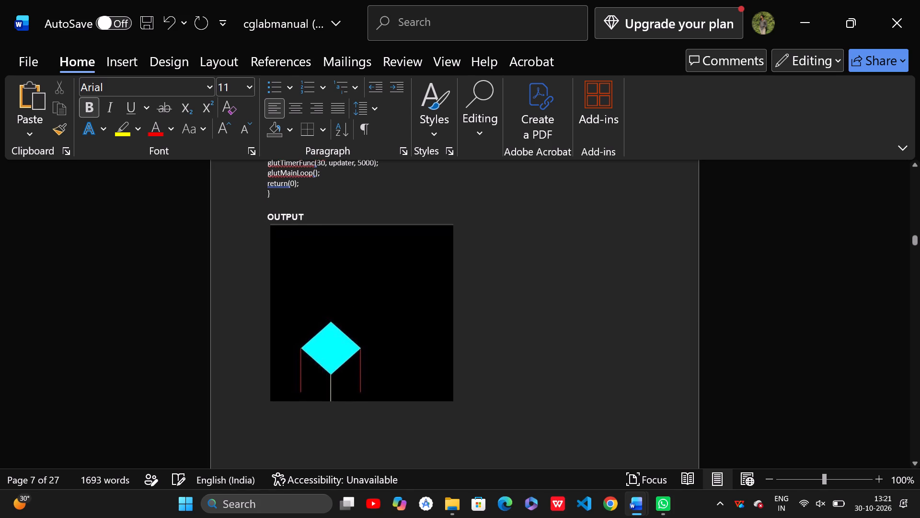
{"action": "scroll", "coordinate": [546, 373], "scroll_direction": "down", "scroll_amount": 1}
{"action": "scroll", "coordinate": [498, 347], "scroll_direction": "down", "scroll_amount": 13}
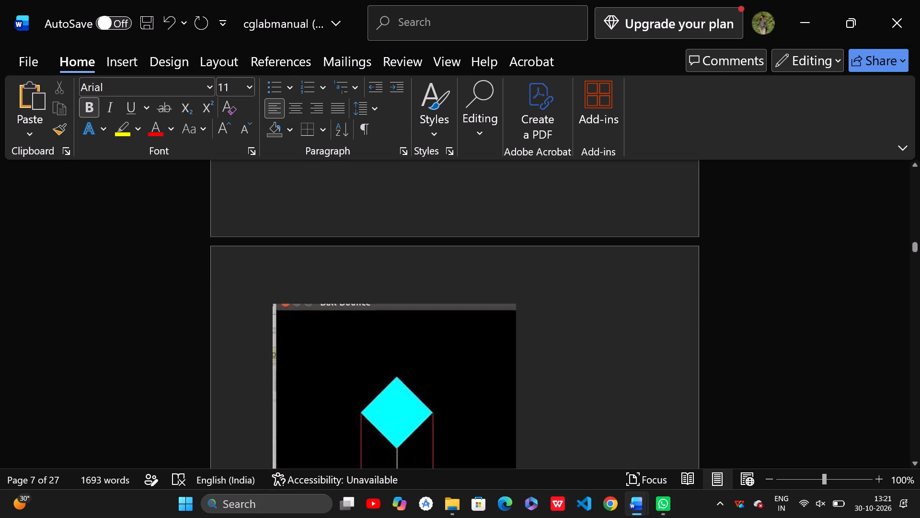
{"action": "left_click", "coordinate": [430, 362]}
{"action": "scroll", "coordinate": [434, 376], "scroll_direction": "down", "scroll_amount": 1}
{"action": "scroll", "coordinate": [516, 378], "scroll_direction": "down", "scroll_amount": 2}
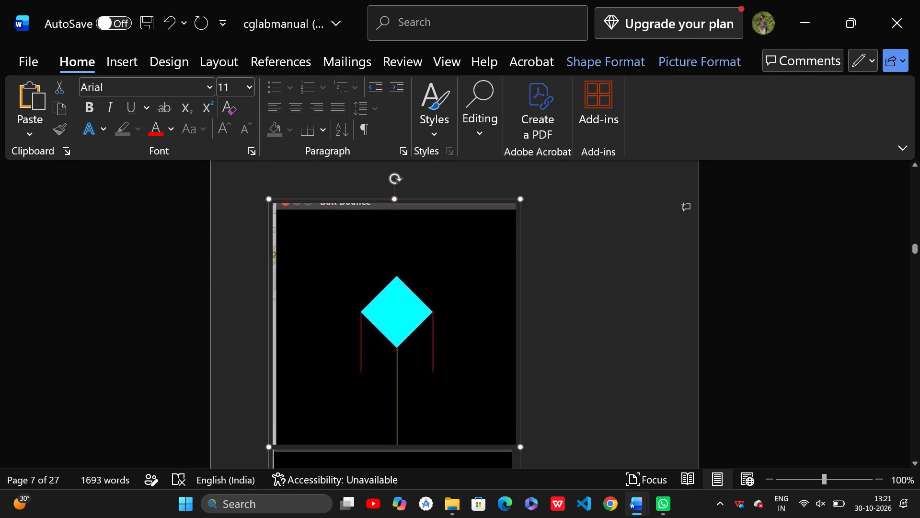
{"action": "scroll", "coordinate": [399, 329], "scroll_direction": "down", "scroll_amount": 1}
{"action": "left_click", "coordinate": [391, 334]}
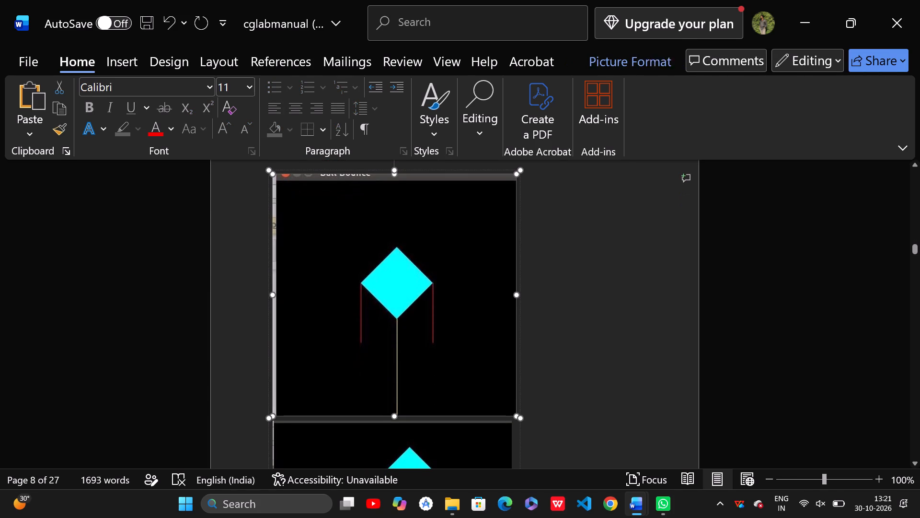
{"action": "left_click", "coordinate": [391, 334]}
{"action": "left_click_drag", "start_coordinate": [392, 415], "coordinate": [385, 370]}
{"action": "left_click_drag", "start_coordinate": [395, 373], "coordinate": [392, 342]}
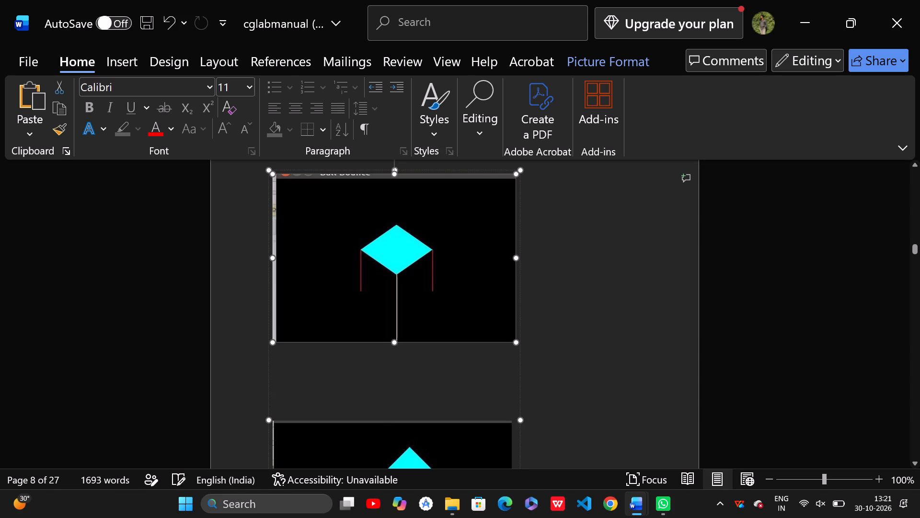
{"action": "left_click_drag", "start_coordinate": [513, 258], "coordinate": [458, 257]}
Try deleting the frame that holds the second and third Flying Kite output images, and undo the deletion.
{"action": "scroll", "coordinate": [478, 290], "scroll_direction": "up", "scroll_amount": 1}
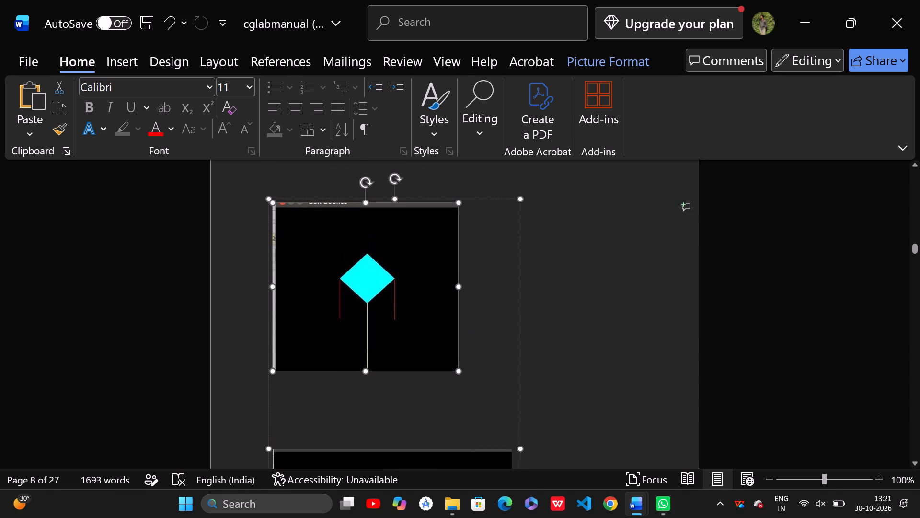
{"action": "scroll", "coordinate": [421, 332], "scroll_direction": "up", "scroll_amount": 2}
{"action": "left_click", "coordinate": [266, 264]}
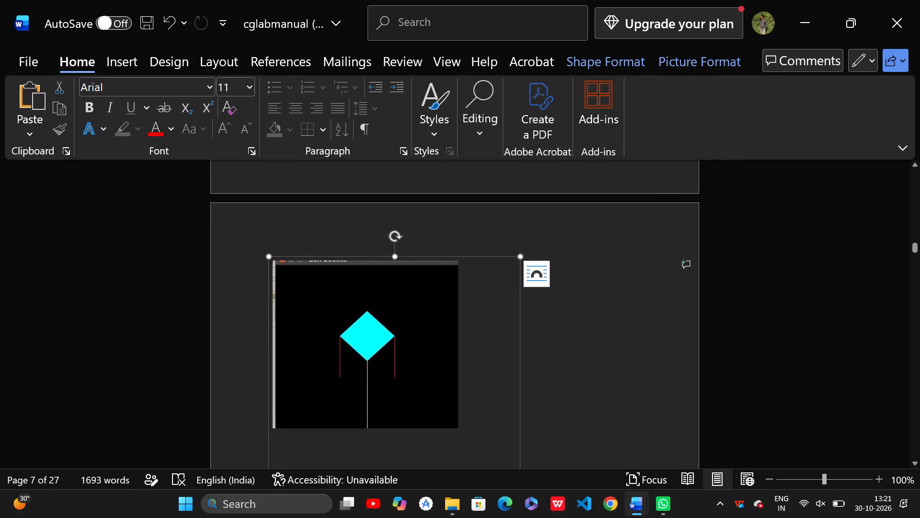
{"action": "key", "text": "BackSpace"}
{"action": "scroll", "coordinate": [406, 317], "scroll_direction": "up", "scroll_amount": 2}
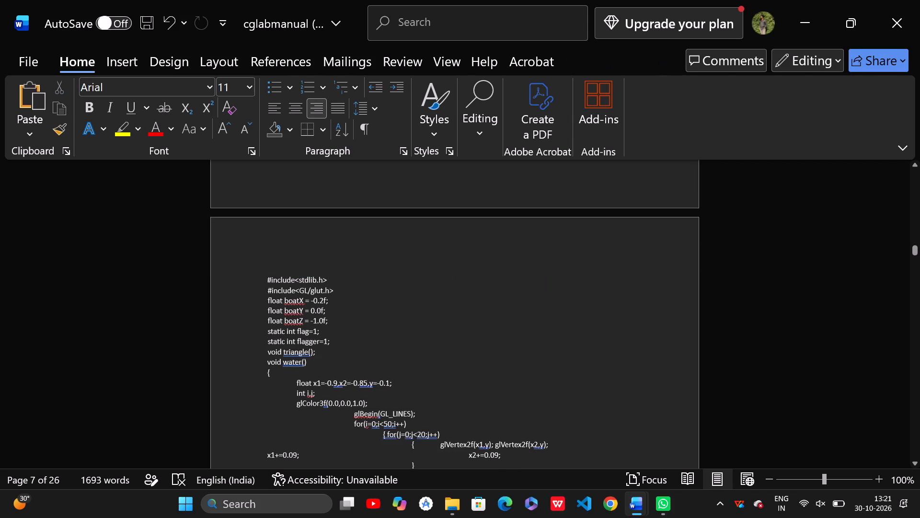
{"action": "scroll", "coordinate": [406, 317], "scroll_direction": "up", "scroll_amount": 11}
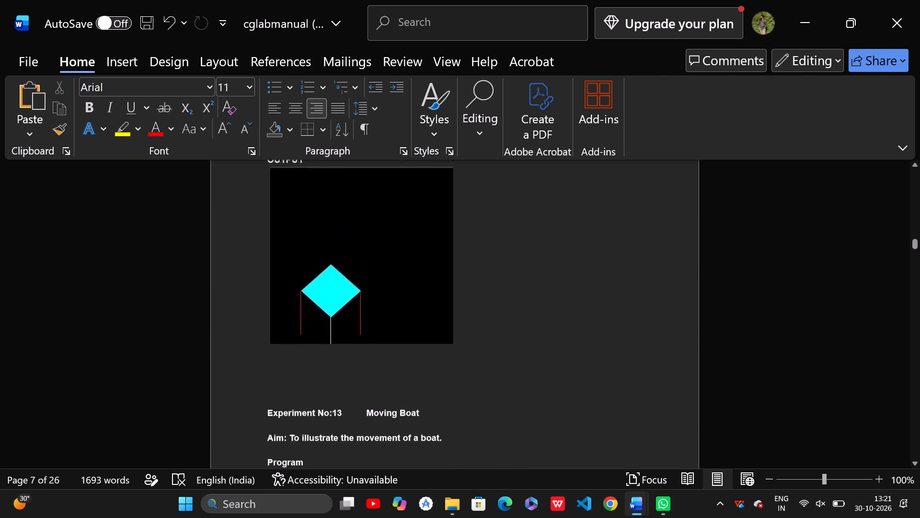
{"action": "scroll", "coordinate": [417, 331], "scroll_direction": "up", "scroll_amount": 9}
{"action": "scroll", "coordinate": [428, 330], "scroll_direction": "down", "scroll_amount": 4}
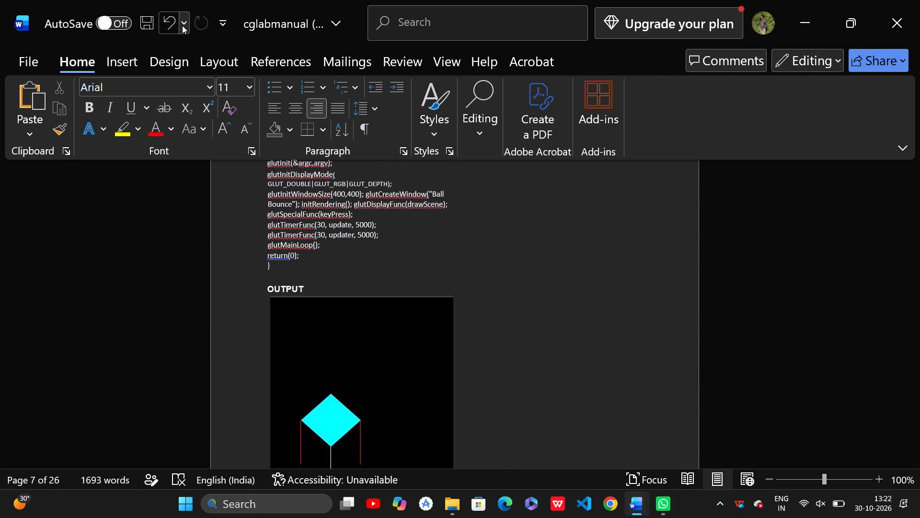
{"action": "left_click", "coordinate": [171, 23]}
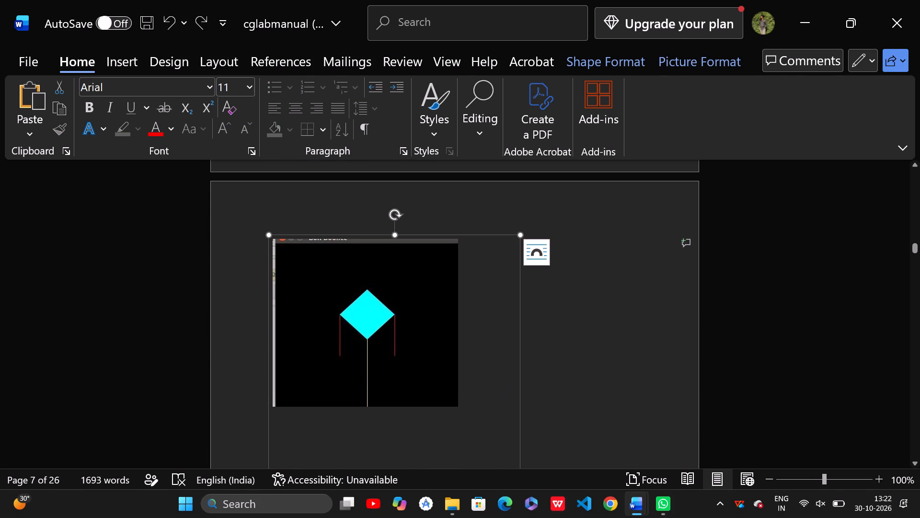
Shrink the third Flying Kite output image to about the second image's height, keeping it slightly wider.
{"action": "left_click", "coordinate": [546, 360]}
{"action": "scroll", "coordinate": [512, 359], "scroll_direction": "up", "scroll_amount": 4}
{"action": "left_click", "coordinate": [463, 392]}
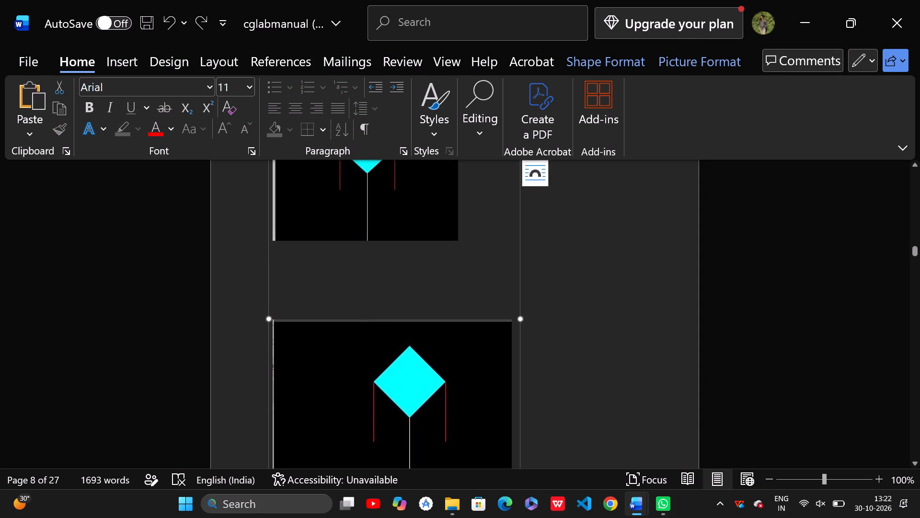
{"action": "scroll", "coordinate": [473, 380], "scroll_direction": "down", "scroll_amount": 5}
{"action": "left_click_drag", "start_coordinate": [391, 429], "coordinate": [390, 363]}
{"action": "left_click", "coordinate": [393, 379]}
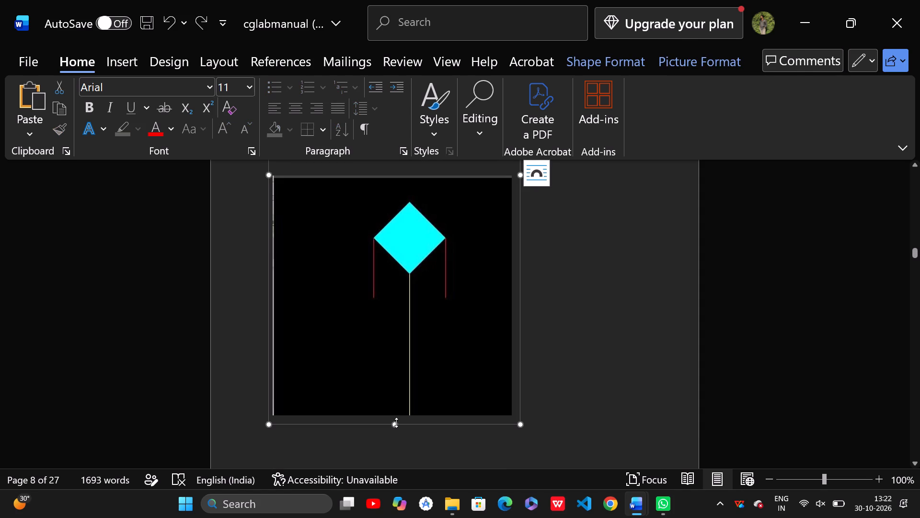
{"action": "left_click_drag", "start_coordinate": [396, 423], "coordinate": [383, 358]}
{"action": "left_click", "coordinate": [513, 255]}
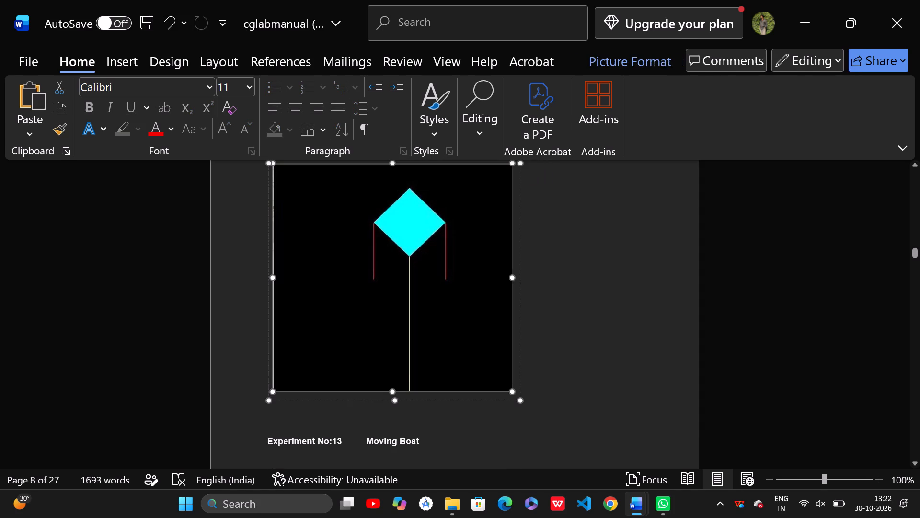
{"action": "left_click_drag", "start_coordinate": [512, 278], "coordinate": [477, 277]}
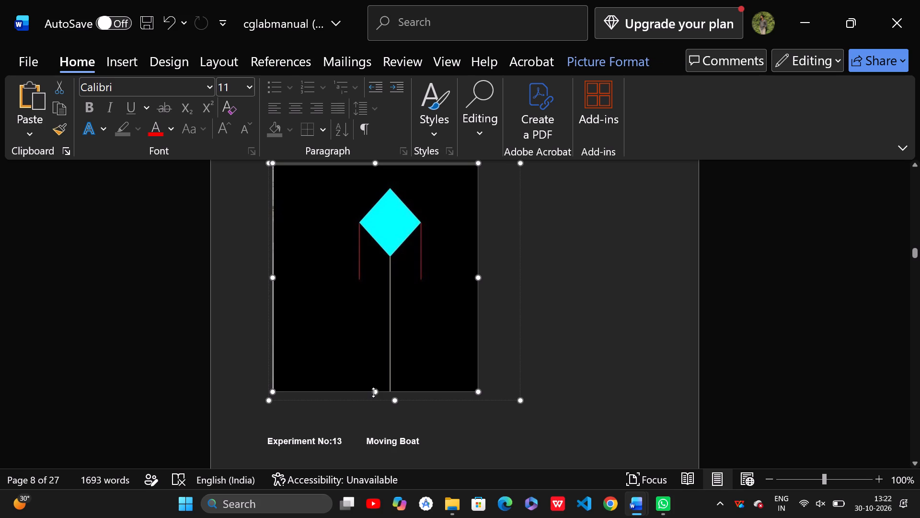
{"action": "left_click_drag", "start_coordinate": [373, 392], "coordinate": [369, 330]}
{"action": "scroll", "coordinate": [415, 394], "scroll_direction": "up", "scroll_amount": 3}
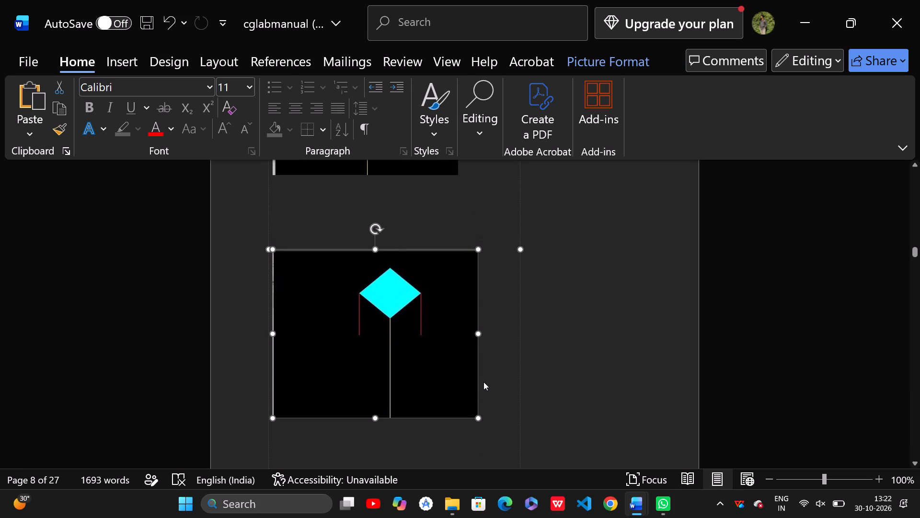
{"action": "scroll", "coordinate": [484, 381], "scroll_direction": "down", "scroll_amount": 1}
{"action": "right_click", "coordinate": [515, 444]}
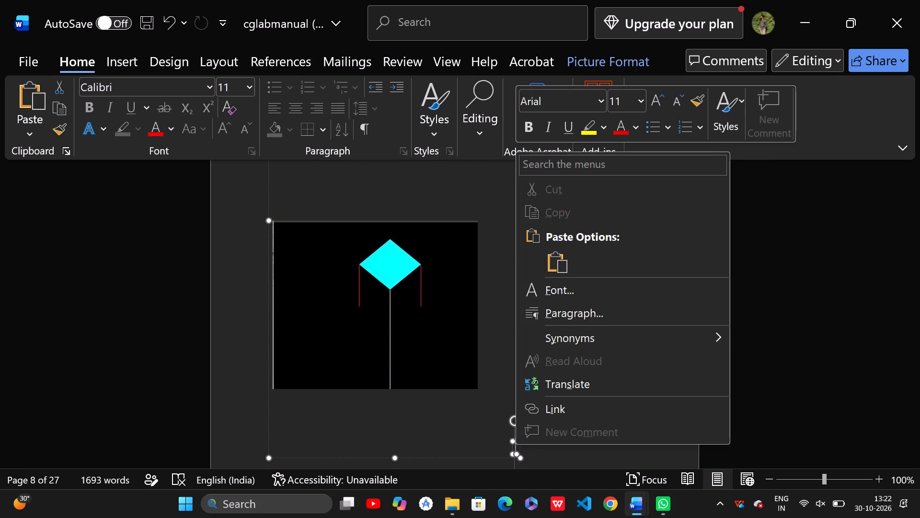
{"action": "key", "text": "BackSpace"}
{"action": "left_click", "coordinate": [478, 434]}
Try to move the second Flying Kite output image up into the blank space below the first image.
{"action": "scroll", "coordinate": [478, 434], "scroll_direction": "up", "scroll_amount": 6}
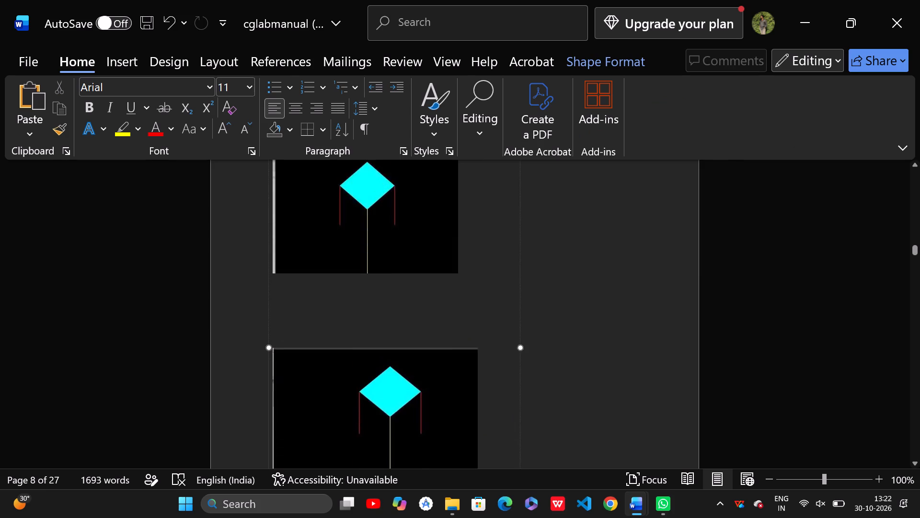
{"action": "scroll", "coordinate": [466, 405], "scroll_direction": "up", "scroll_amount": 1}
{"action": "scroll", "coordinate": [439, 339], "scroll_direction": "up", "scroll_amount": 15}
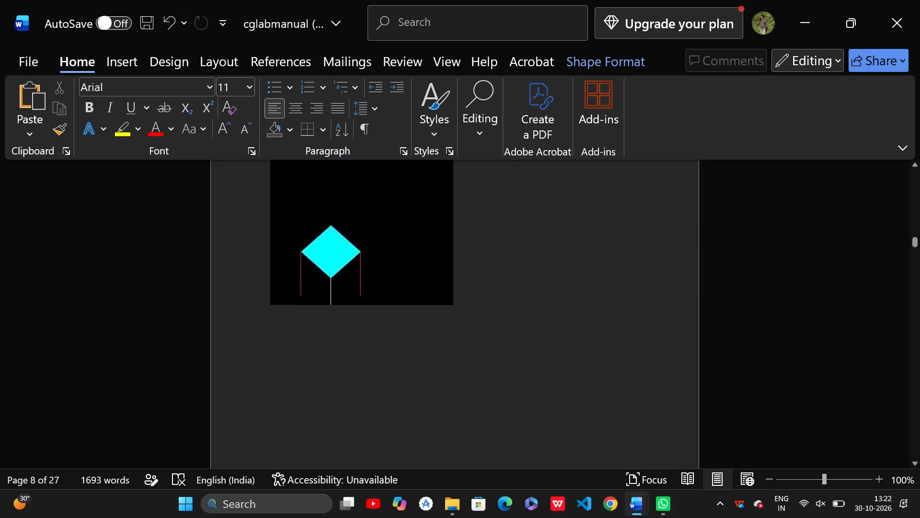
{"action": "scroll", "coordinate": [459, 393], "scroll_direction": "down", "scroll_amount": 9}
{"action": "left_click_drag", "start_coordinate": [435, 399], "coordinate": [472, 266]}
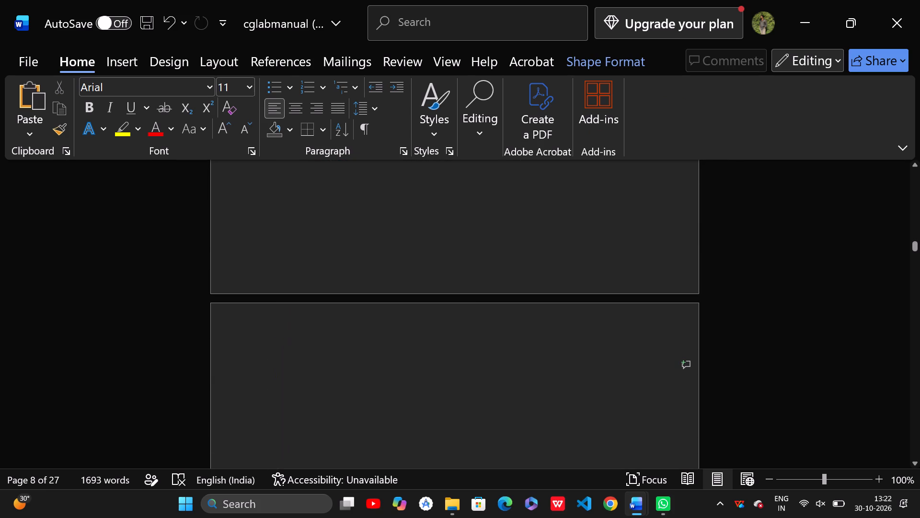
{"action": "left_click_drag", "start_coordinate": [472, 266], "coordinate": [487, 243]}
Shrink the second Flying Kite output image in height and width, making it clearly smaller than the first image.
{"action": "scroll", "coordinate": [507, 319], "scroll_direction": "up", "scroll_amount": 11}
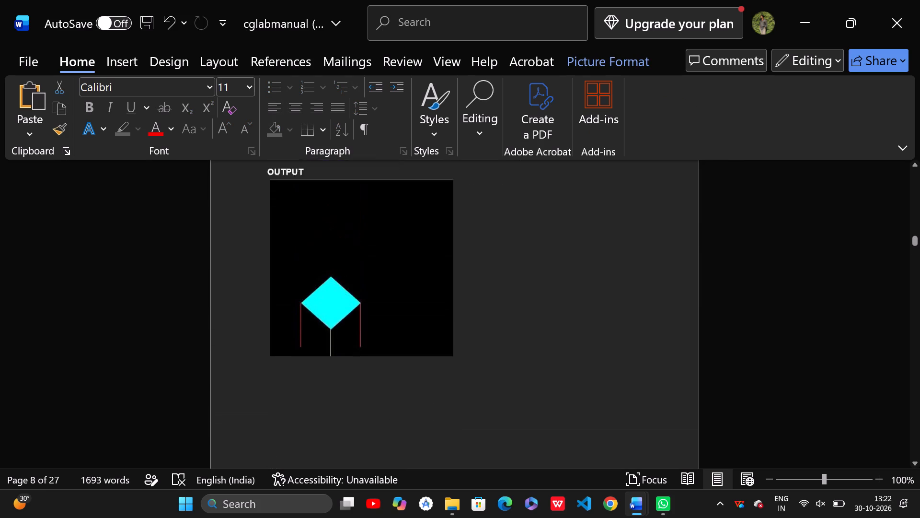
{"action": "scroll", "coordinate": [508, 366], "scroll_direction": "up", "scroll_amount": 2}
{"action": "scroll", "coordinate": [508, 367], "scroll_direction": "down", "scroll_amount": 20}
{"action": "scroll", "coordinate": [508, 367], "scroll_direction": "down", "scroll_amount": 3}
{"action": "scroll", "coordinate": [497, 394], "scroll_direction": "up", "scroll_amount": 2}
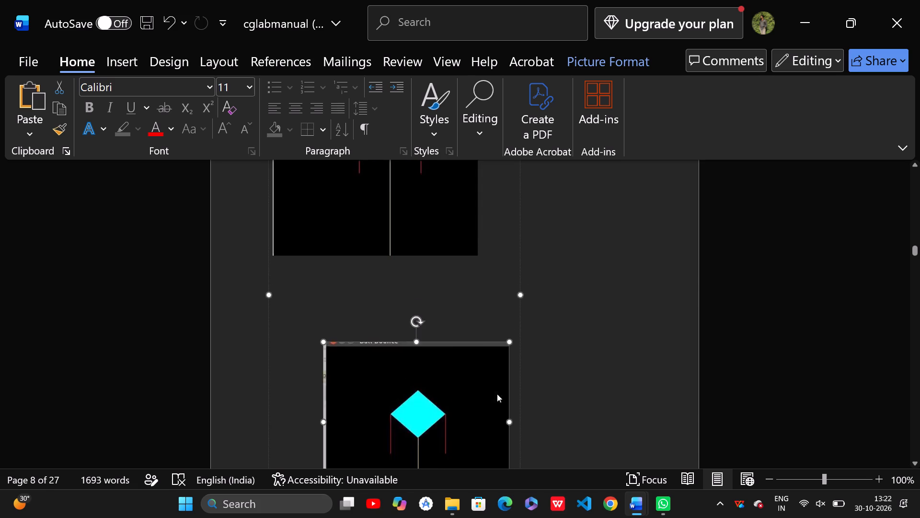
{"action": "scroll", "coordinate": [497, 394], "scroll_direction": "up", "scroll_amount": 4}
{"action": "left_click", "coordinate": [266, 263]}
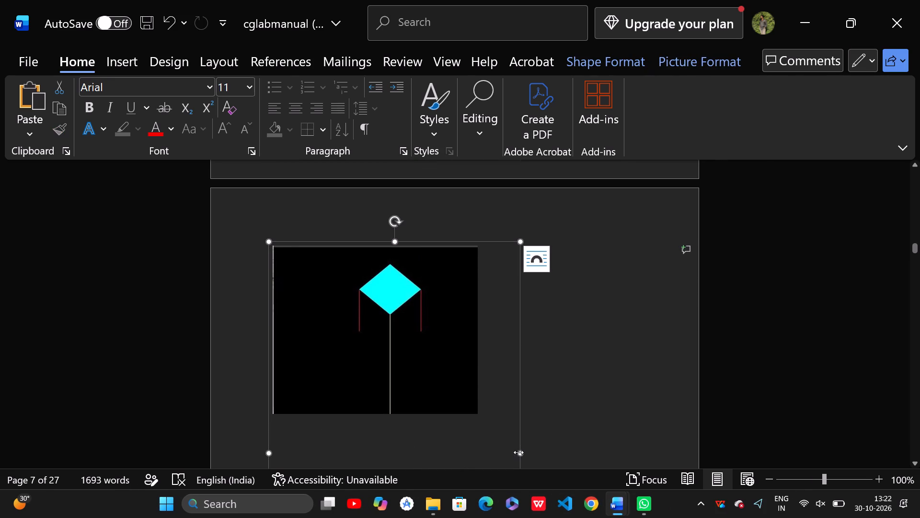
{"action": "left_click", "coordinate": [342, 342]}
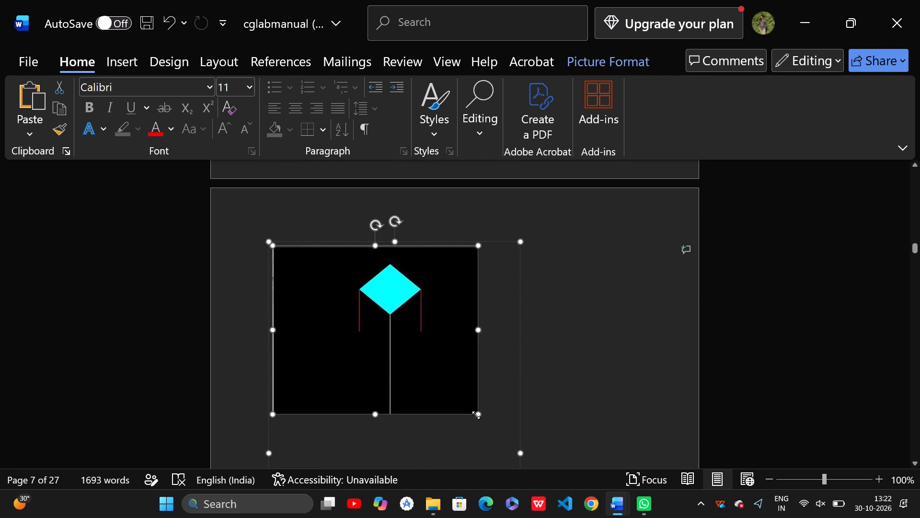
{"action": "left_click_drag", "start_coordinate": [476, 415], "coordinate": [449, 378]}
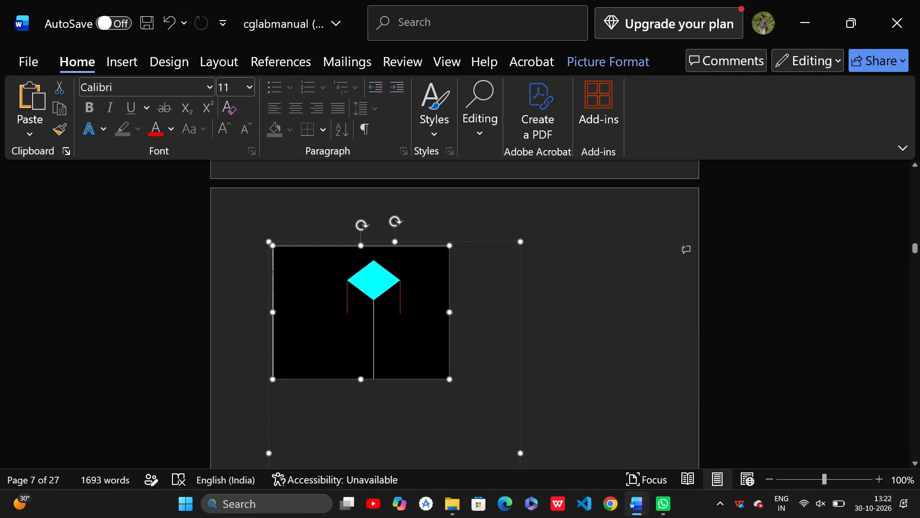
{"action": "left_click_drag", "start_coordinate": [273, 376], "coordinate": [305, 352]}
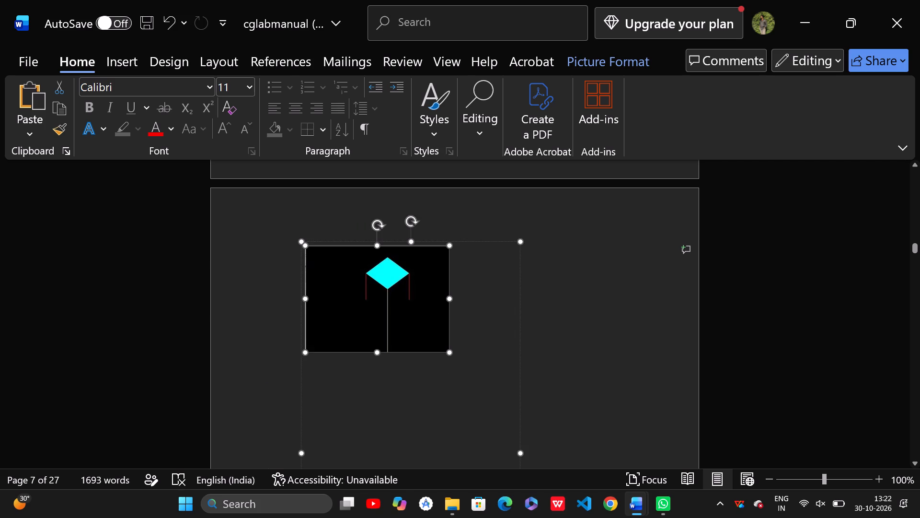
Narrow the frame that holds the second and third Flying Kite output images.
{"action": "scroll", "coordinate": [421, 434], "scroll_direction": "down", "scroll_amount": 1}
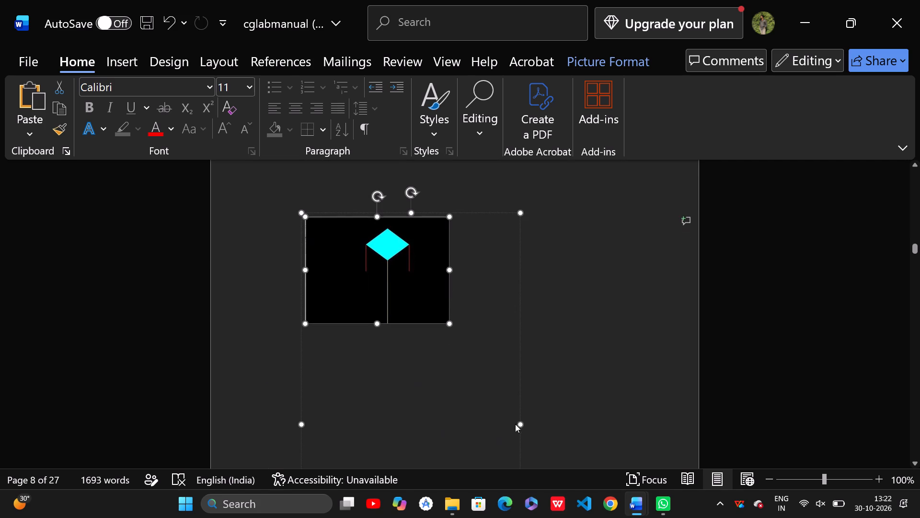
{"action": "left_click", "coordinate": [523, 424]}
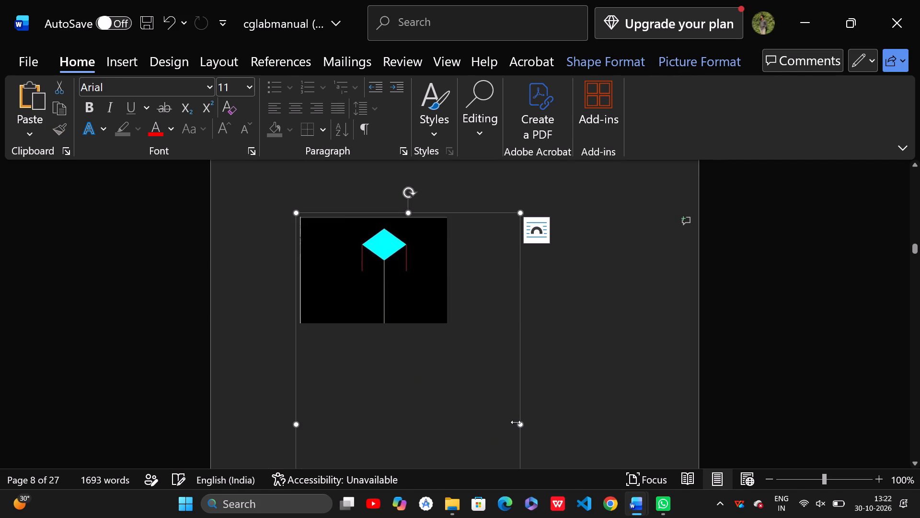
{"action": "left_click_drag", "start_coordinate": [518, 424], "coordinate": [493, 419]}
Cut the second Flying Kite output image out of its frame and paste it on a new line below the first image.
{"action": "scroll", "coordinate": [501, 414], "scroll_direction": "down", "scroll_amount": 4}
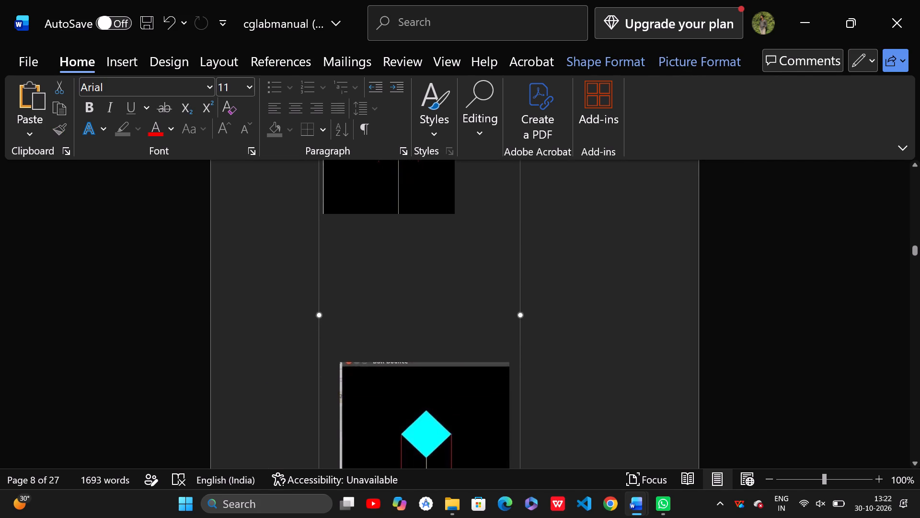
{"action": "scroll", "coordinate": [501, 417], "scroll_direction": "down", "scroll_amount": 3}
{"action": "left_click", "coordinate": [455, 393]}
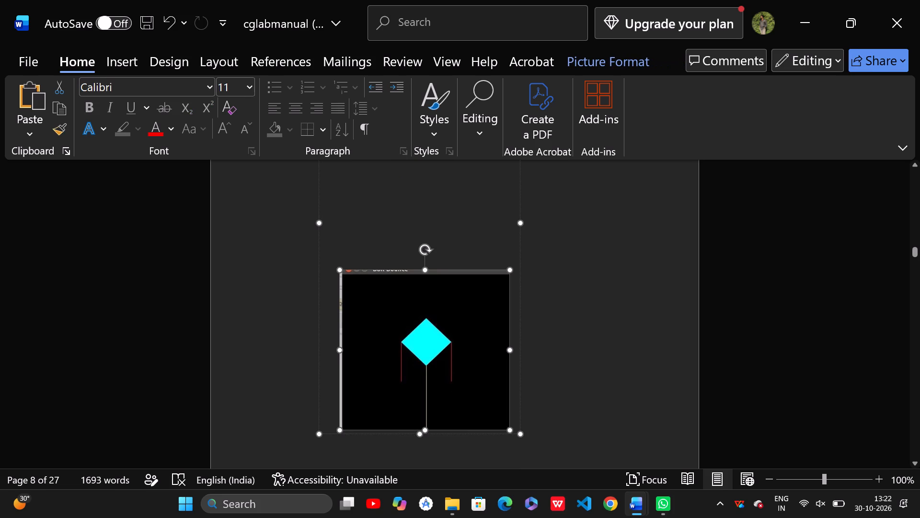
{"action": "right_click", "coordinate": [463, 361]}
{"action": "scroll", "coordinate": [418, 276], "scroll_direction": "up", "scroll_amount": 7}
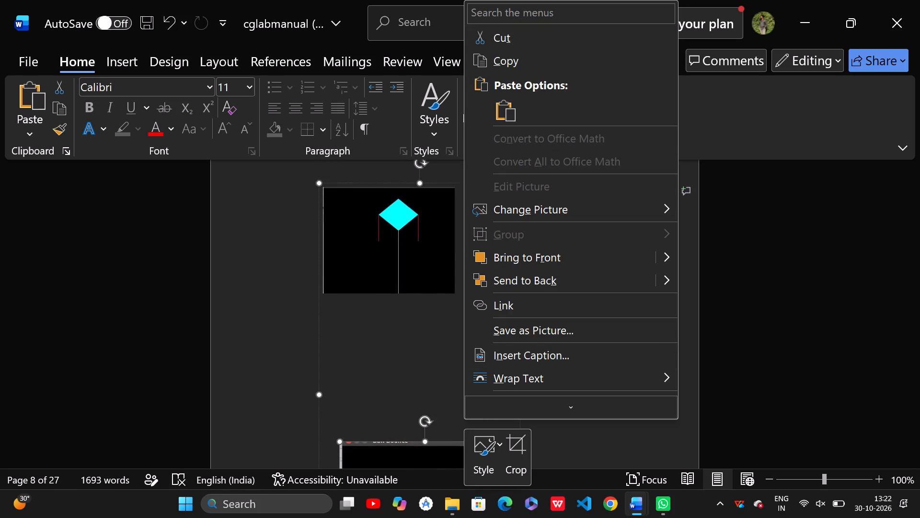
{"action": "left_click", "coordinate": [398, 245]}
{"action": "left_click", "coordinate": [409, 275]}
{"action": "right_click", "coordinate": [409, 275]}
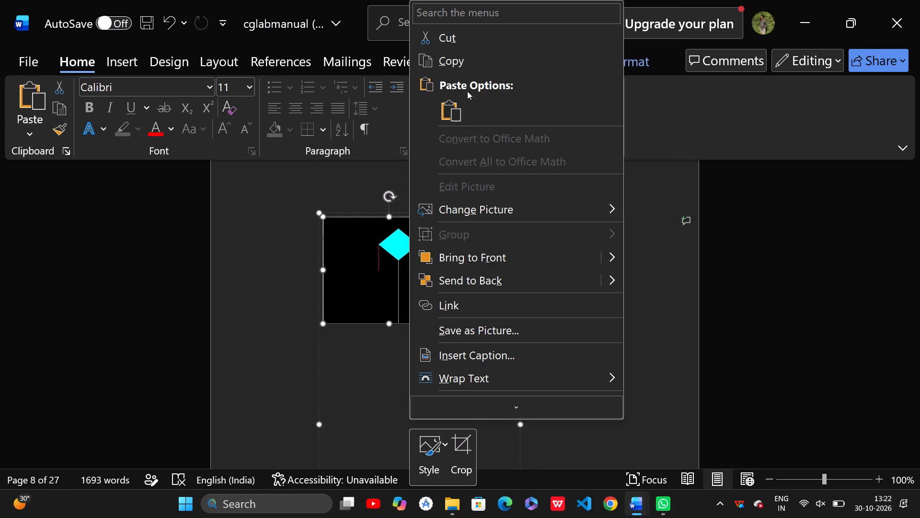
{"action": "left_click", "coordinate": [471, 37]}
{"action": "scroll", "coordinate": [471, 225], "scroll_direction": "up", "scroll_amount": 4}
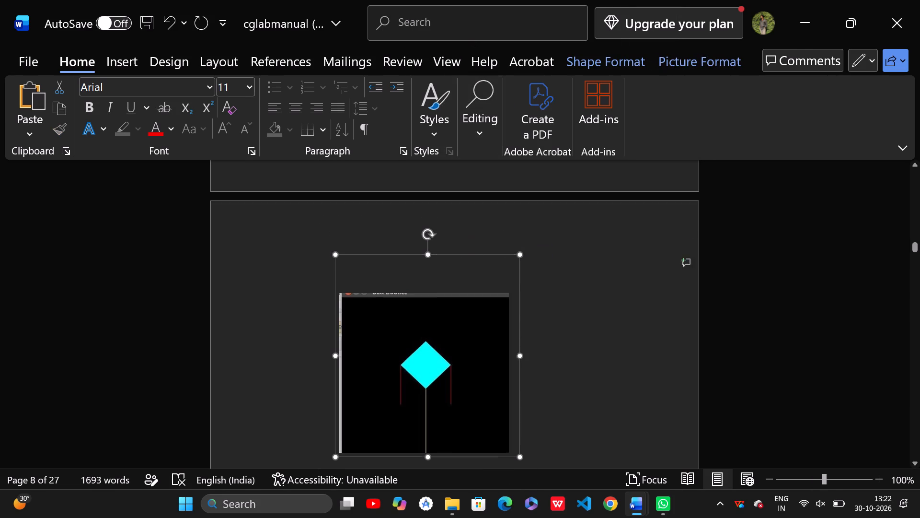
{"action": "scroll", "coordinate": [468, 233], "scroll_direction": "up", "scroll_amount": 9}
{"action": "left_click", "coordinate": [460, 281]}
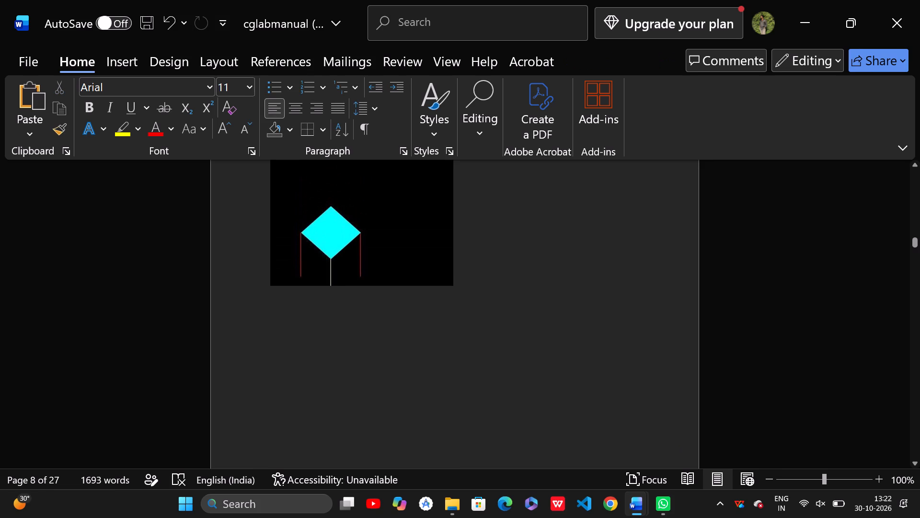
{"action": "key", "text": "Return"}
{"action": "key", "text": "ctrl+v"}
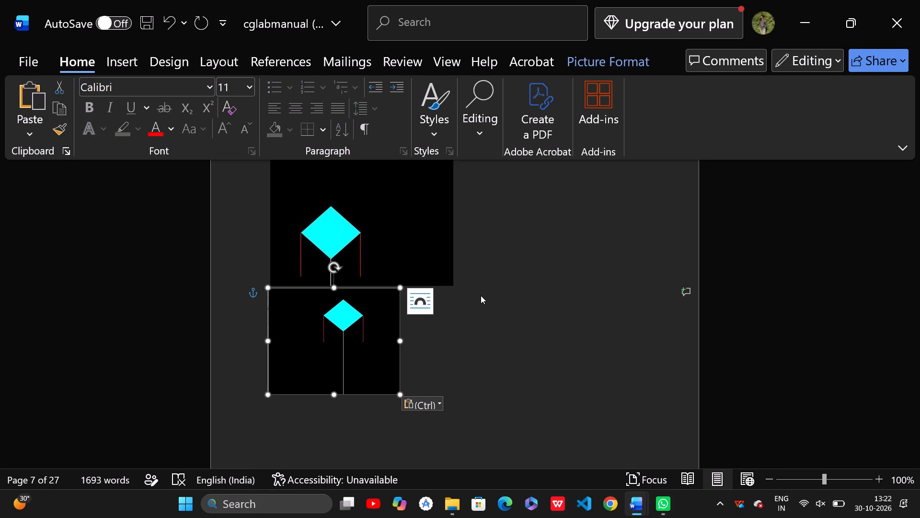
Cut the third Flying Kite output image out of its frame above the Experiment No:13 heading.
{"action": "scroll", "coordinate": [477, 316], "scroll_direction": "down", "scroll_amount": 12}
{"action": "left_click", "coordinate": [470, 375]}
{"action": "scroll", "coordinate": [470, 375], "scroll_direction": "down", "scroll_amount": 1}
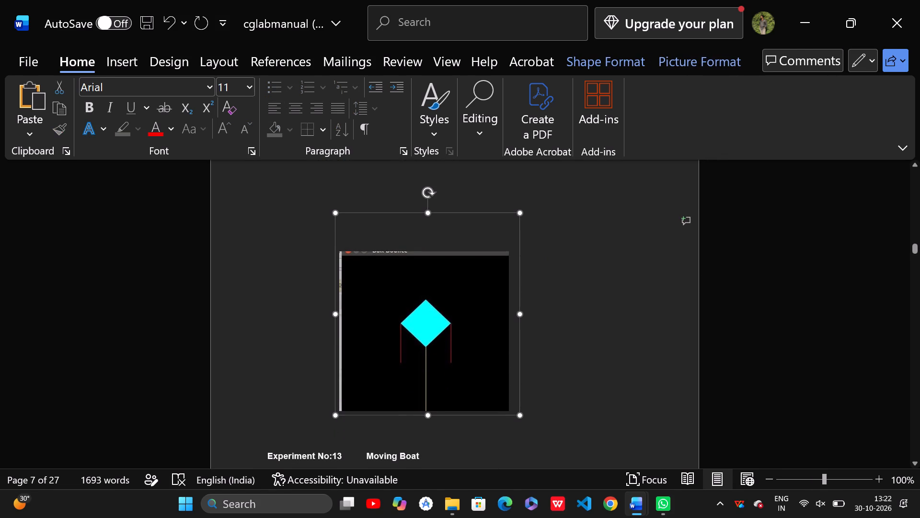
{"action": "left_click", "coordinate": [446, 337]}
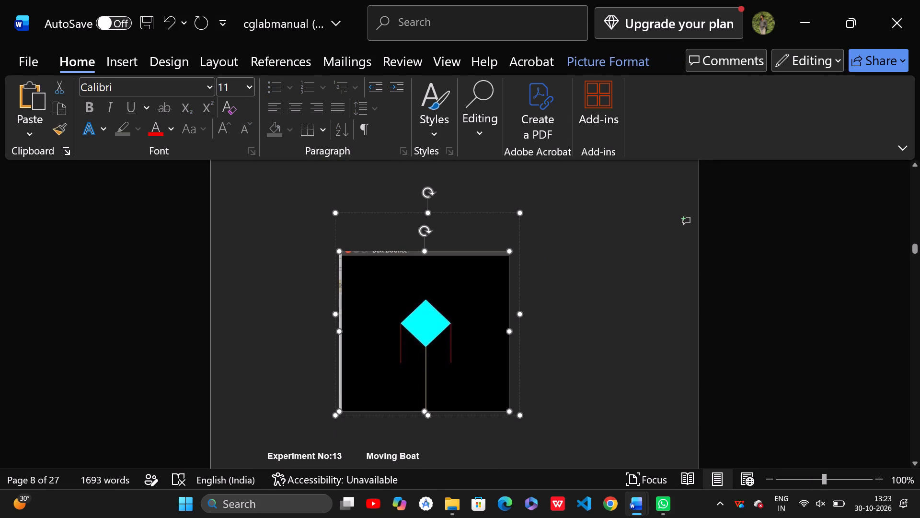
{"action": "right_click", "coordinate": [446, 337]}
{"action": "left_click", "coordinate": [517, 35]}
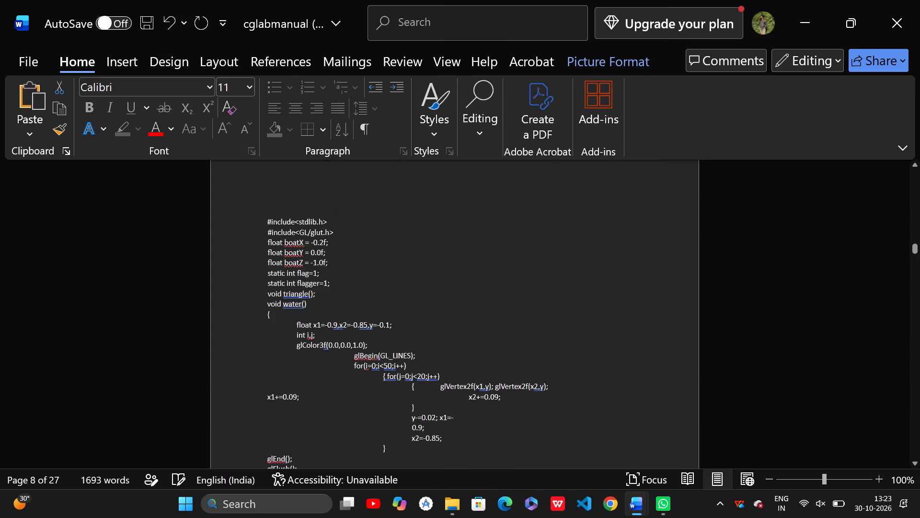
Move the second Flying Kite output image into the empty space beside the first one, clear of the Experiment No:13 text.
{"action": "scroll", "coordinate": [495, 346], "scroll_direction": "up", "scroll_amount": 1}
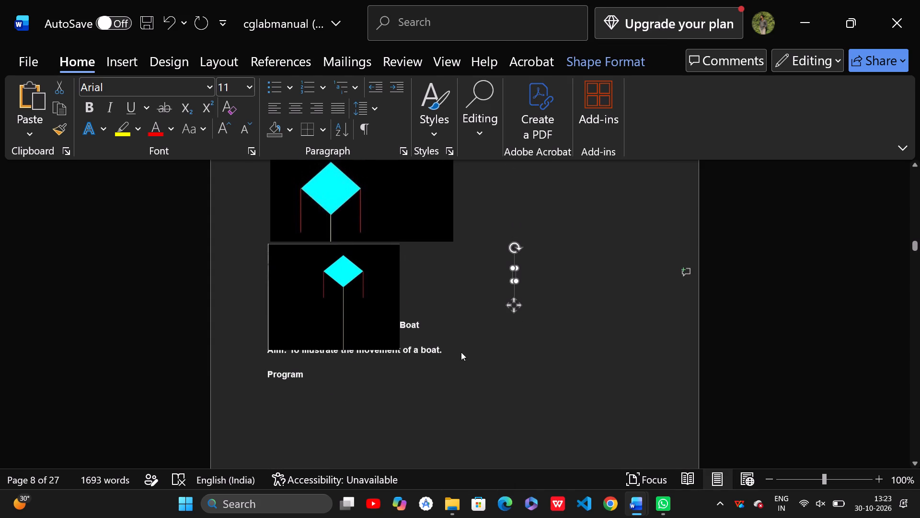
{"action": "scroll", "coordinate": [448, 366], "scroll_direction": "up", "scroll_amount": 2}
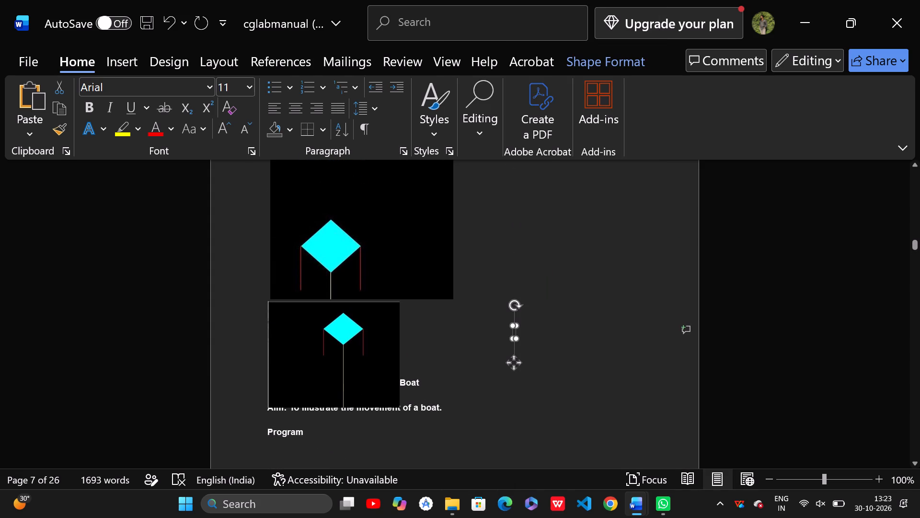
{"action": "left_click", "coordinate": [412, 354]}
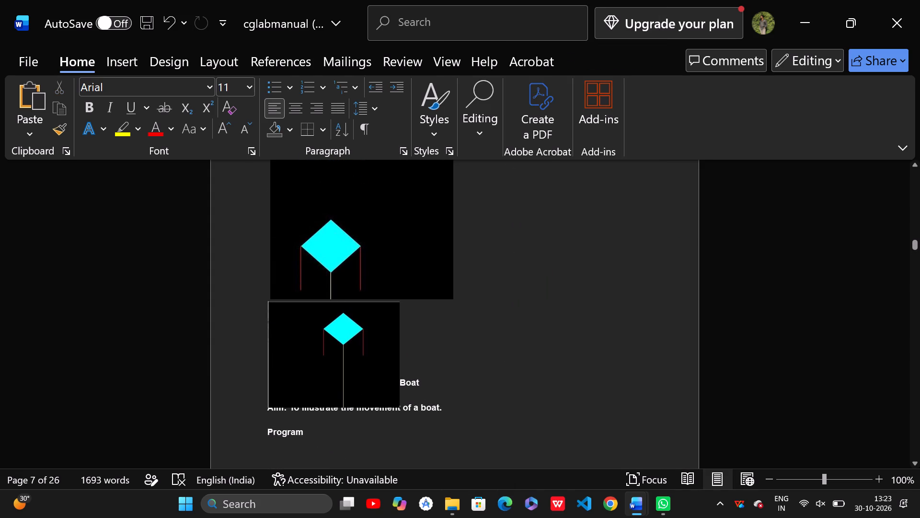
{"action": "left_click_drag", "start_coordinate": [365, 339], "coordinate": [595, 212]}
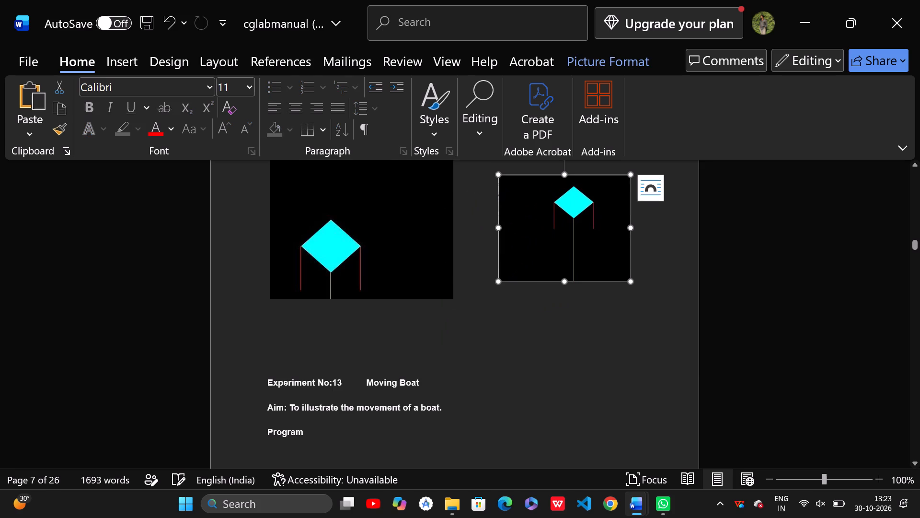
Insert nine blank lines between the Flying Kite output images and the Experiment No:13 Moving Boat heading.
{"action": "left_click", "coordinate": [313, 360]}
{"action": "key", "text": "Return"}
{"action": "key", "text": "Return"}
{"action": "key", "text": "Return"}
{"action": "key", "text": "Return"}
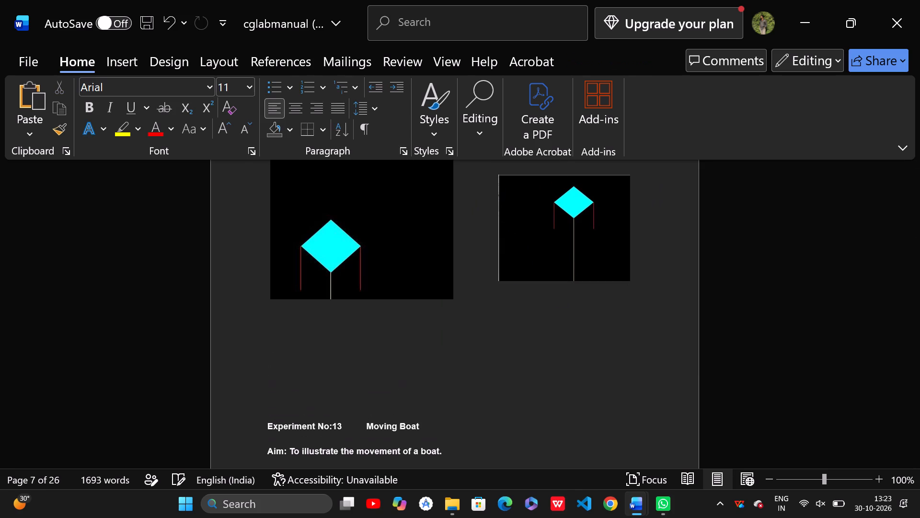
{"action": "key", "text": "Return"}
{"action": "scroll", "coordinate": [313, 360], "scroll_direction": "down", "scroll_amount": 1}
{"action": "key", "text": "Return"}
{"action": "key", "text": "Return"}
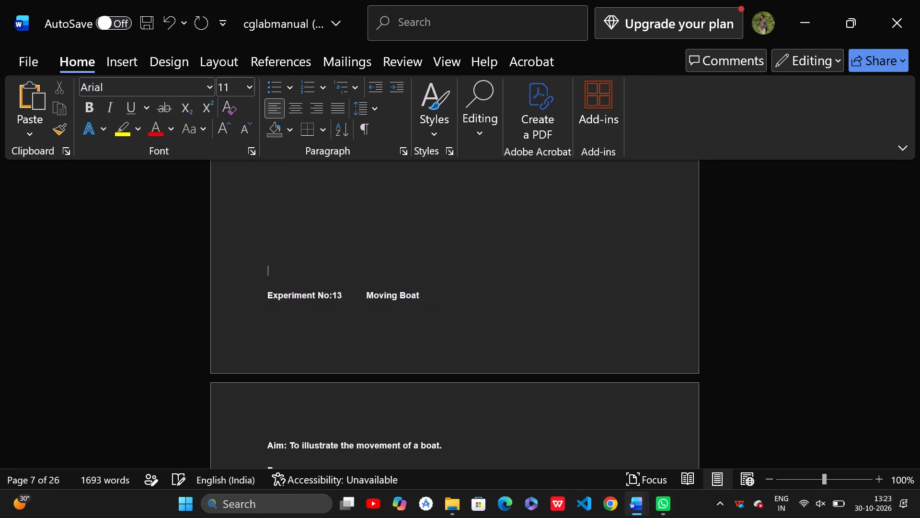
{"action": "key", "text": "Return"}
{"action": "key", "text": "Return"}
Enlarge the second Flying Kite output image until its top and bottom edges line up with the first image.
{"action": "scroll", "coordinate": [313, 360], "scroll_direction": "up", "scroll_amount": 2}
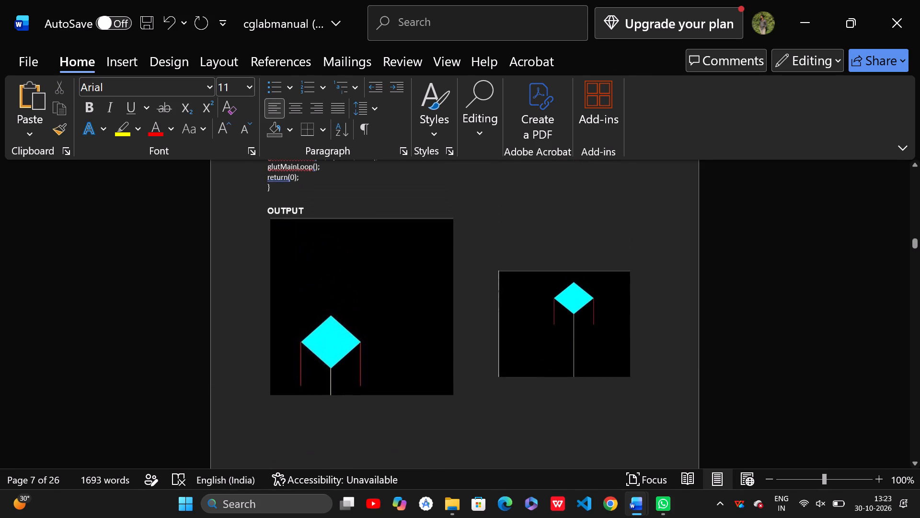
{"action": "left_click", "coordinate": [553, 307]}
{"action": "left_click_drag", "start_coordinate": [567, 271], "coordinate": [563, 244]}
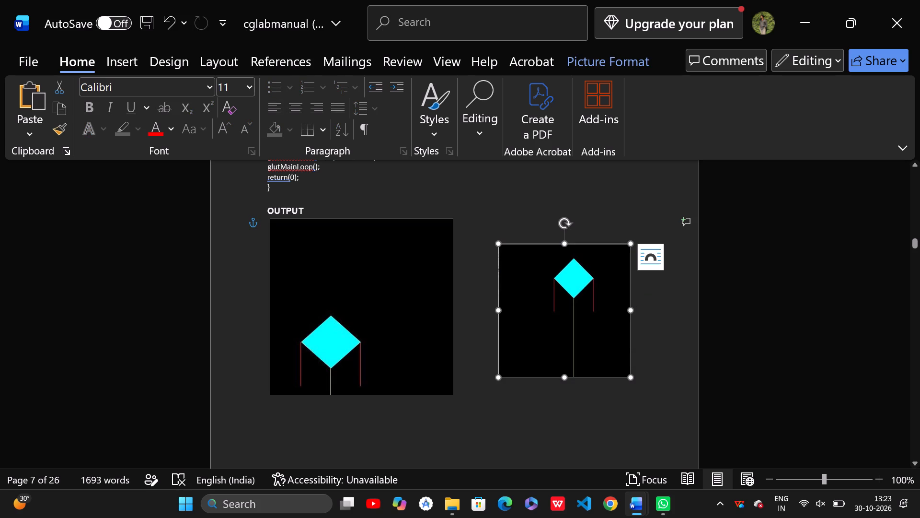
{"action": "left_click_drag", "start_coordinate": [632, 310], "coordinate": [667, 317]}
{"action": "left_click_drag", "start_coordinate": [585, 382], "coordinate": [584, 400]}
{"action": "left_click", "coordinate": [557, 353]}
{"action": "left_click_drag", "start_coordinate": [581, 378], "coordinate": [582, 403]}
{"action": "left_click_drag", "start_coordinate": [498, 322], "coordinate": [492, 325]}
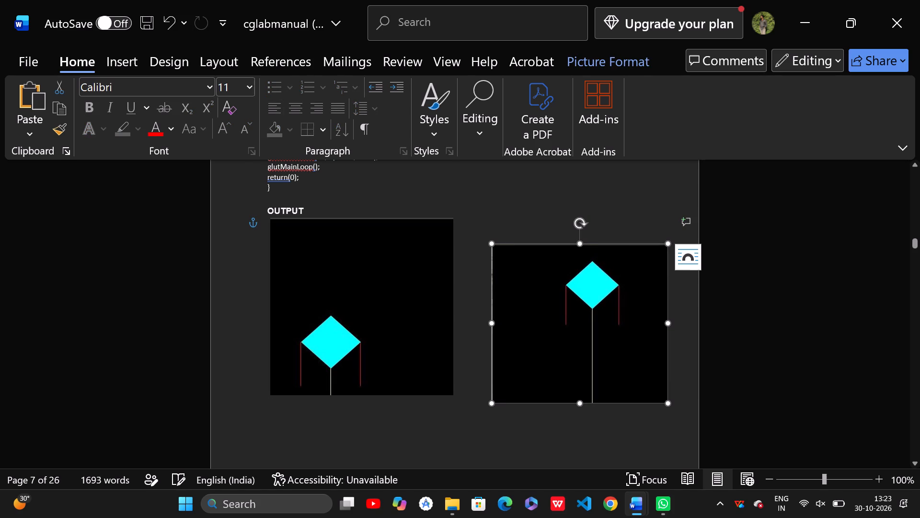
{"action": "left_click_drag", "start_coordinate": [581, 245], "coordinate": [580, 220]}
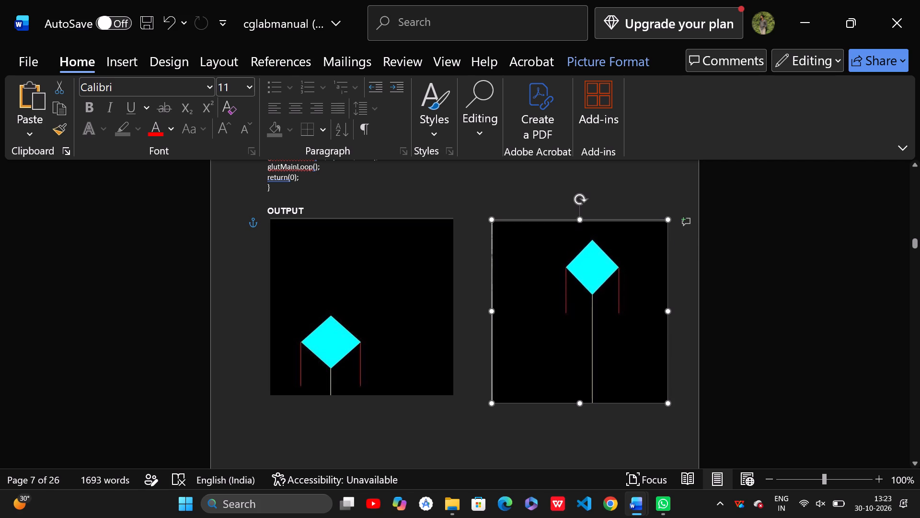
{"action": "left_click_drag", "start_coordinate": [580, 220], "coordinate": [580, 219]}
{"action": "scroll", "coordinate": [522, 334], "scroll_direction": "down", "scroll_amount": 1}
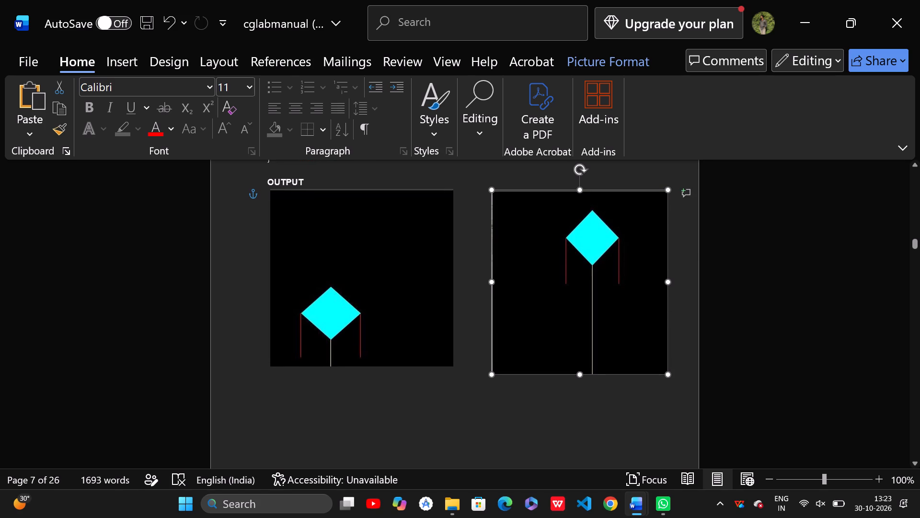
{"action": "left_click_drag", "start_coordinate": [581, 374], "coordinate": [581, 361]}
{"action": "left_click", "coordinate": [683, 359]}
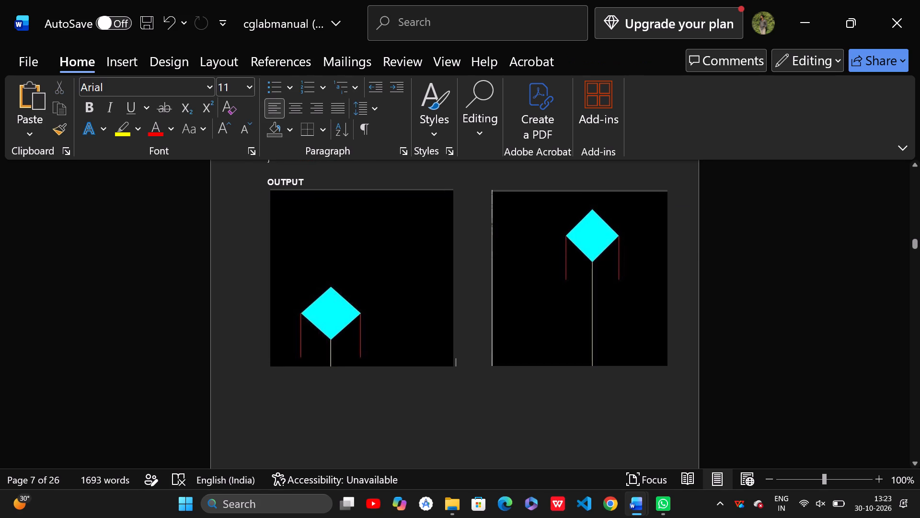
Narrow the first Flying Kite output image slightly from the side facing the second image.
{"action": "left_click", "coordinate": [383, 296]}
{"action": "left_click_drag", "start_coordinate": [456, 277], "coordinate": [447, 279]}
Widen the second Flying Kite output image slightly toward the first image.
{"action": "left_click", "coordinate": [490, 276]}
{"action": "left_click", "coordinate": [502, 278]}
{"action": "left_click_drag", "start_coordinate": [492, 278], "coordinate": [491, 278]}
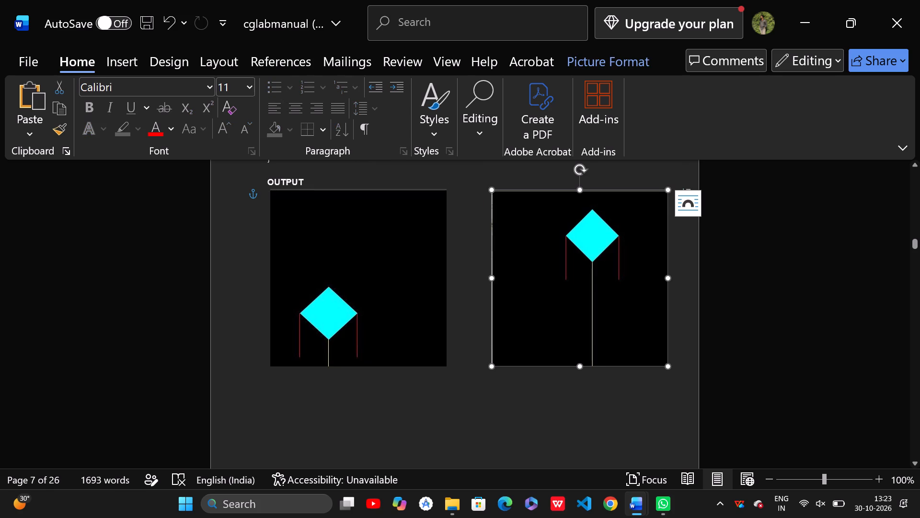
{"action": "left_click_drag", "start_coordinate": [491, 278], "coordinate": [482, 276]}
Paste the third Flying Kite output image two lines below the first one and center it beneath the image pair.
{"action": "left_click", "coordinate": [686, 364]}
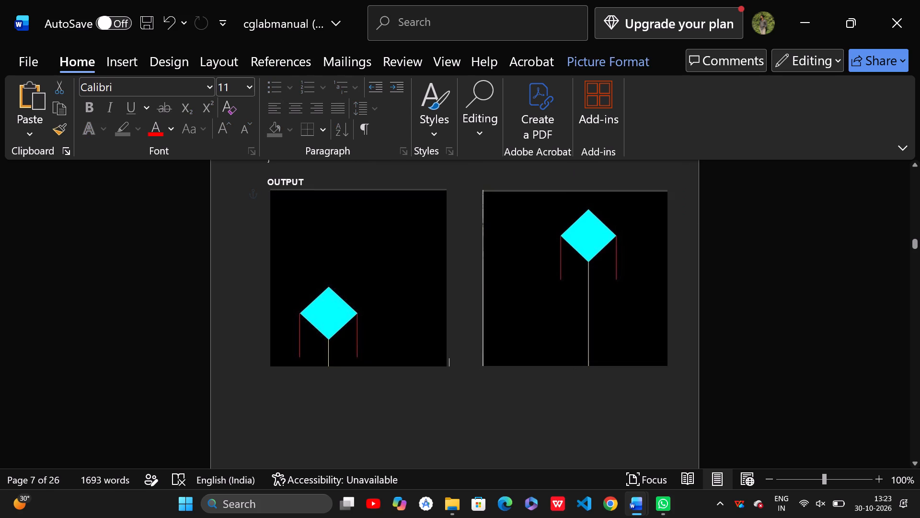
{"action": "key", "text": "Return"}
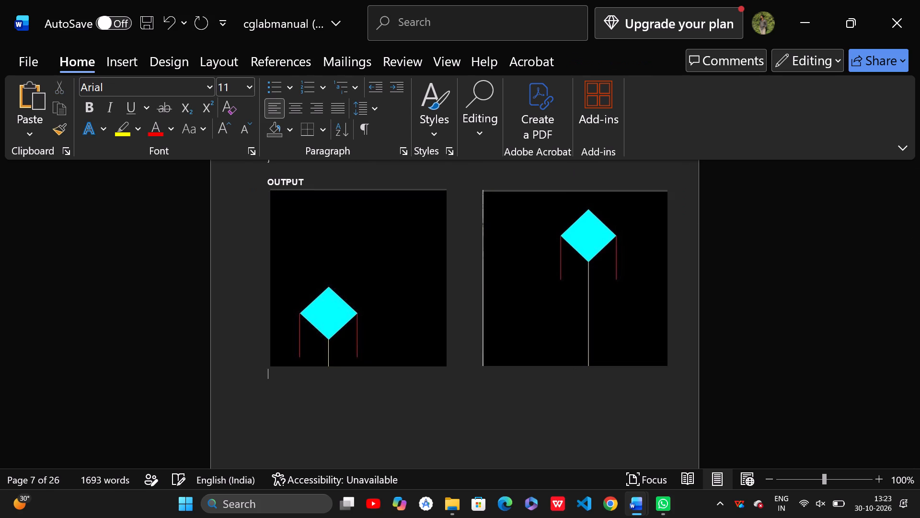
{"action": "key", "text": "Return"}
{"action": "key", "text": "ctrl+v"}
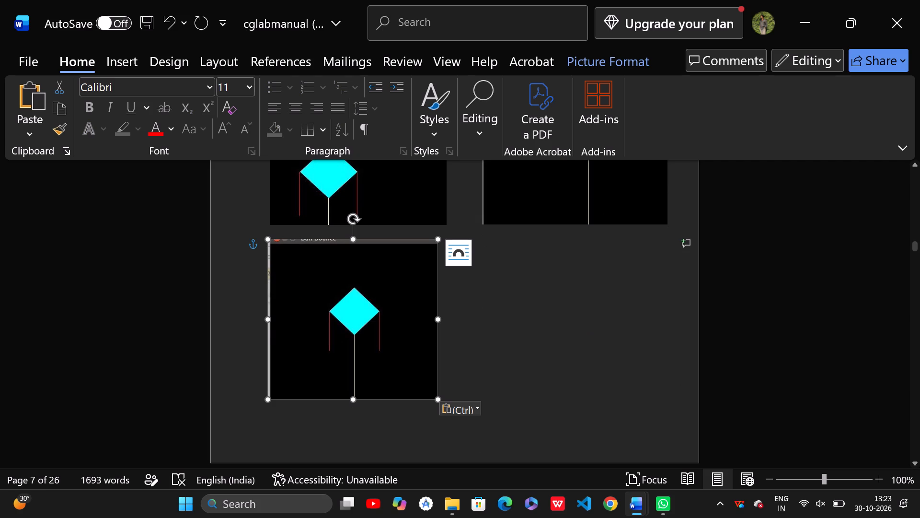
{"action": "left_click_drag", "start_coordinate": [395, 311], "coordinate": [488, 326]}
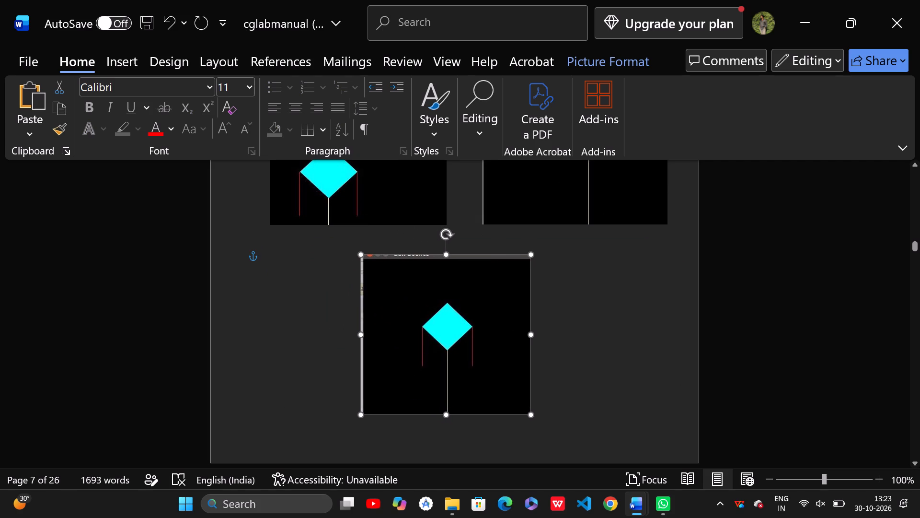
Nudge the third Flying Kite output image slightly sideways beneath the image pair and deselect it.
{"action": "left_click_drag", "start_coordinate": [488, 326], "coordinate": [487, 326]}
{"action": "left_click", "coordinate": [600, 353]}
{"action": "scroll", "coordinate": [578, 377], "scroll_direction": "up", "scroll_amount": 6}
{"action": "scroll", "coordinate": [575, 389], "scroll_direction": "down", "scroll_amount": 2}
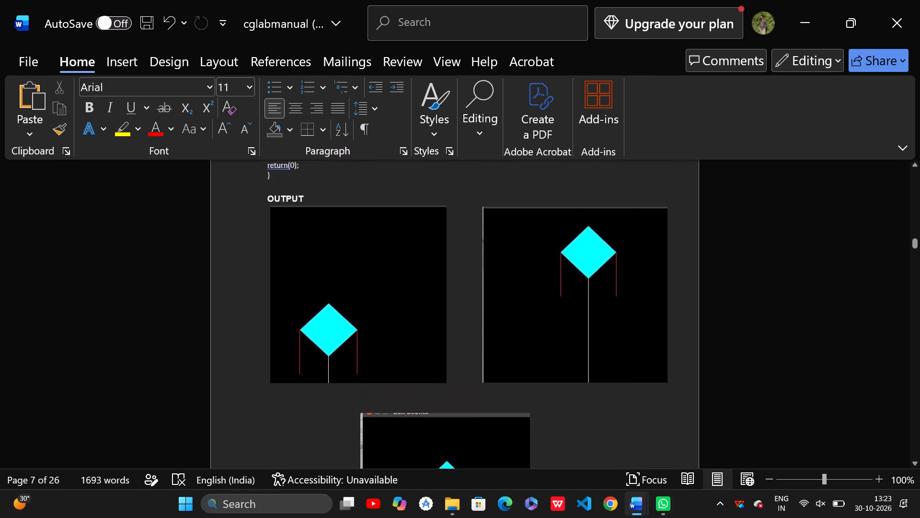
{"action": "scroll", "coordinate": [575, 389], "scroll_direction": "down", "scroll_amount": 9}
{"action": "scroll", "coordinate": [577, 389], "scroll_direction": "up", "scroll_amount": 5}
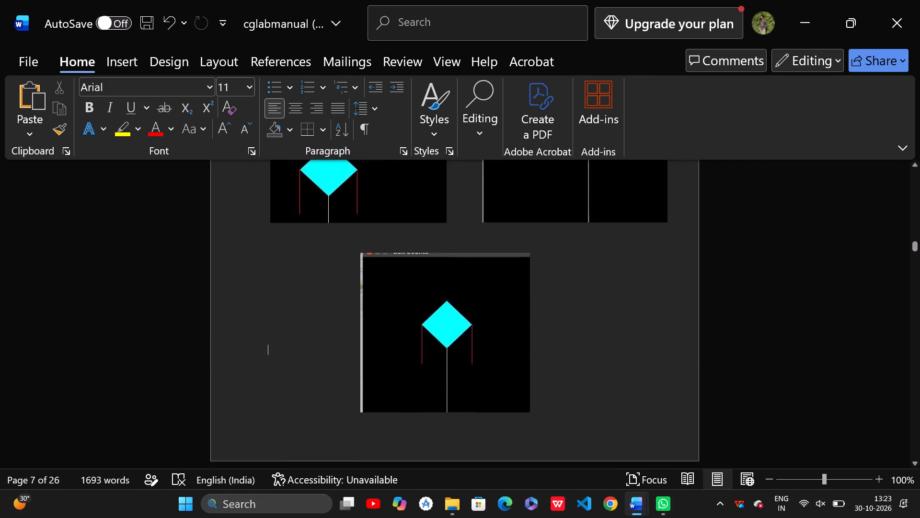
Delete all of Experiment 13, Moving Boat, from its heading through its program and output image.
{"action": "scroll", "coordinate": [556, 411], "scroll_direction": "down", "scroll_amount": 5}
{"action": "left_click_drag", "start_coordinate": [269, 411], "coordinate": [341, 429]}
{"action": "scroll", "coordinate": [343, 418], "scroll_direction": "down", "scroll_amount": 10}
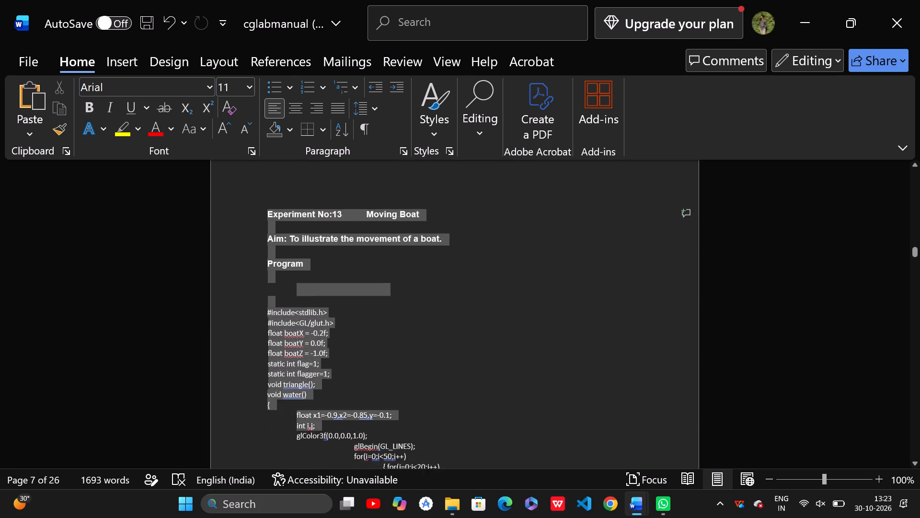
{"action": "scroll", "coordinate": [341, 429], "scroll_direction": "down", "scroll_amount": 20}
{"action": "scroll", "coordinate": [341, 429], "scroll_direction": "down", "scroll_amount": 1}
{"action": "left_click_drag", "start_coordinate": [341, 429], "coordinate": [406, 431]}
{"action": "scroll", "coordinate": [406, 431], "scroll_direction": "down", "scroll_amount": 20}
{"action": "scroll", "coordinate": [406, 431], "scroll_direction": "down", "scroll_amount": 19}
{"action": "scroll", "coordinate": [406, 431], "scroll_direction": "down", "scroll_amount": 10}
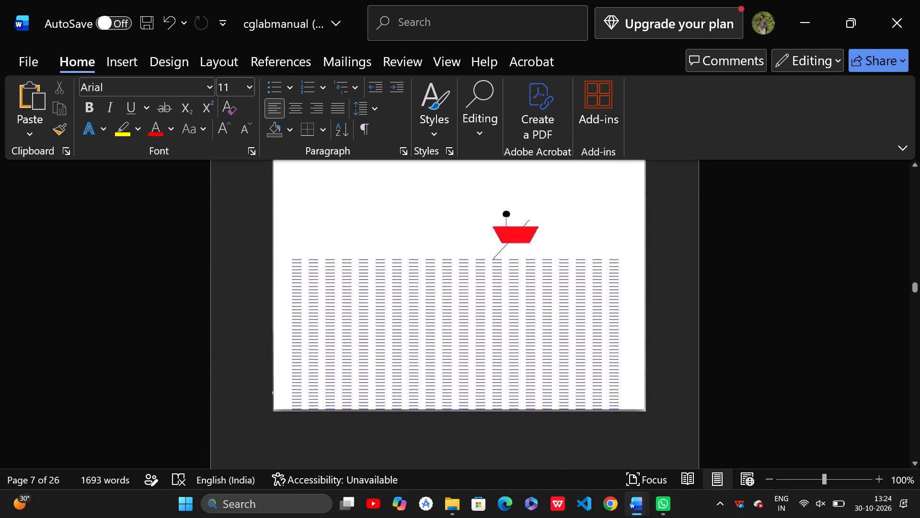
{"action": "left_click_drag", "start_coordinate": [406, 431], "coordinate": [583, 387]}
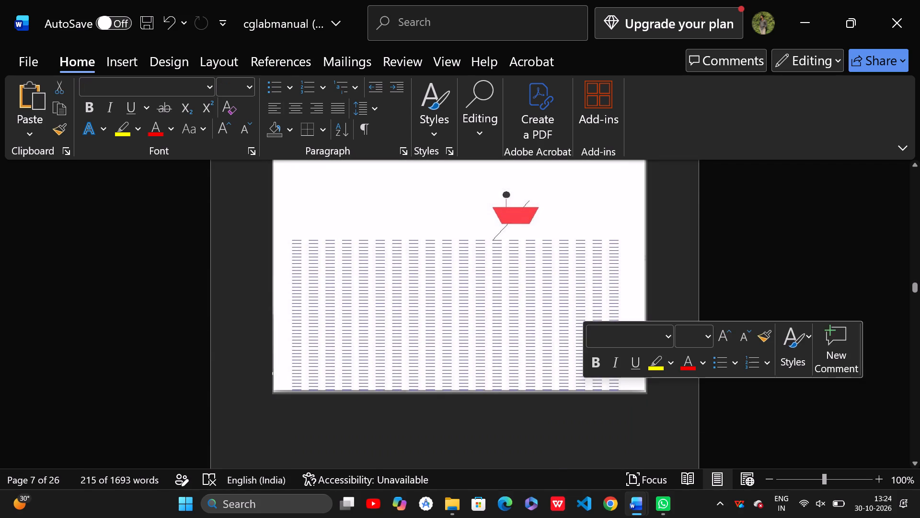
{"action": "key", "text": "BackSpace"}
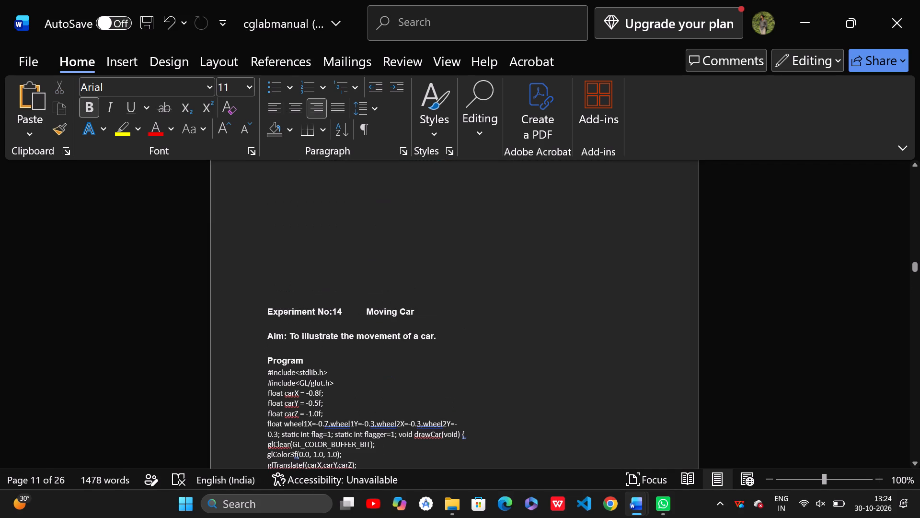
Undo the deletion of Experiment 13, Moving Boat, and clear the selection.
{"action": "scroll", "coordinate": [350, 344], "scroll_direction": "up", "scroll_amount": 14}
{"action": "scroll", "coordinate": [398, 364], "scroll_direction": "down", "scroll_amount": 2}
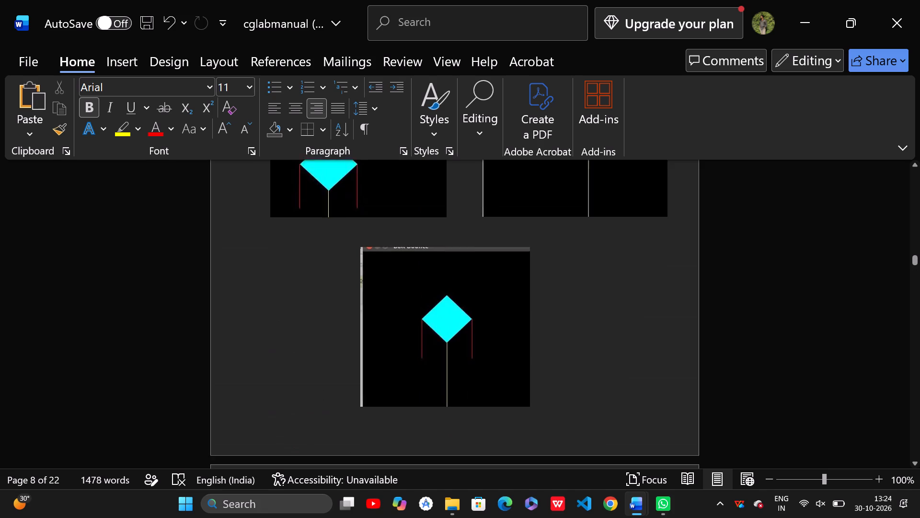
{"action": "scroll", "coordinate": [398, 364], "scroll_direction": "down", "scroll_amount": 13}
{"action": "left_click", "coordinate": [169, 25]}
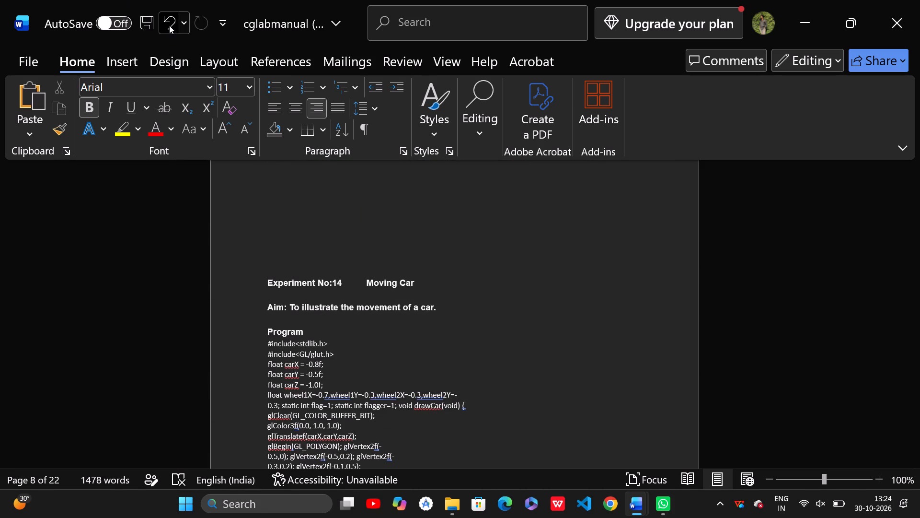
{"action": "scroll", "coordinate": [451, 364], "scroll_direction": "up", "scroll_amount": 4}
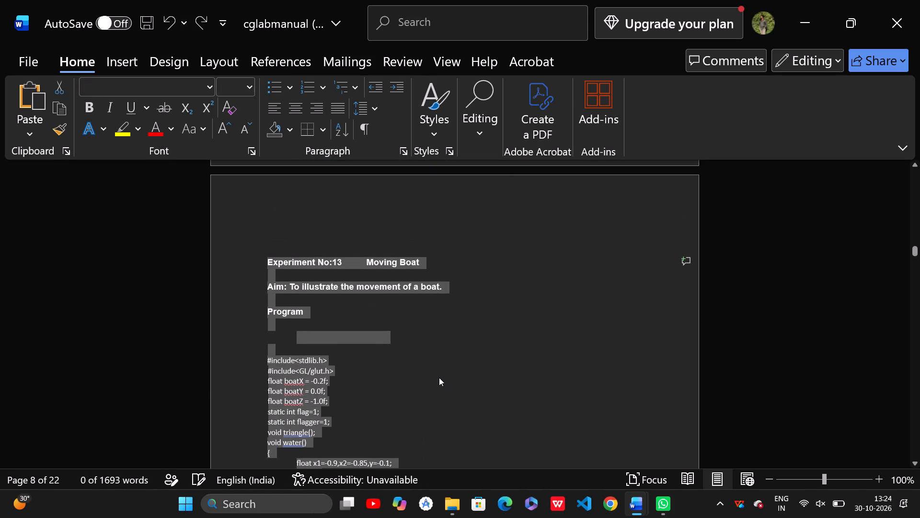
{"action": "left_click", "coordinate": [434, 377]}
Delete all of Experiment 14, Moving Car, from its heading through its program and both car output images.
{"action": "scroll", "coordinate": [427, 379], "scroll_direction": "up", "scroll_amount": 7}
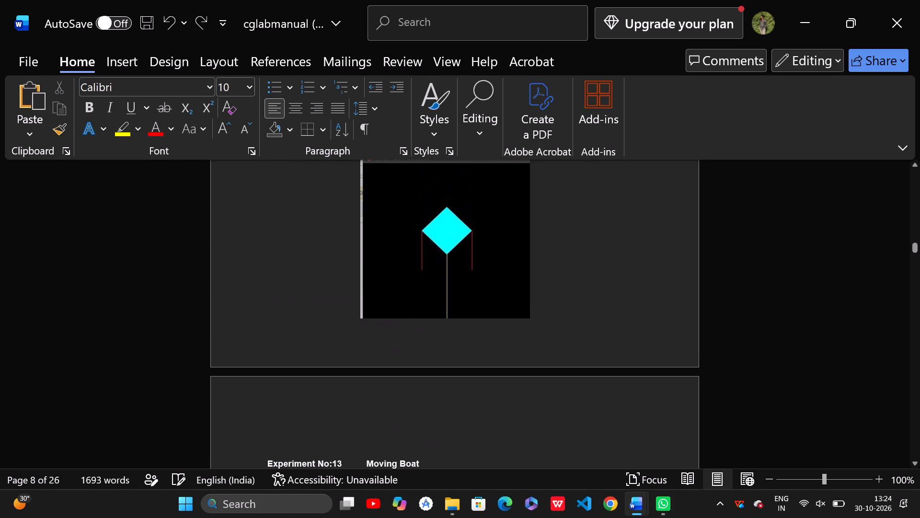
{"action": "scroll", "coordinate": [428, 379], "scroll_direction": "down", "scroll_amount": 2}
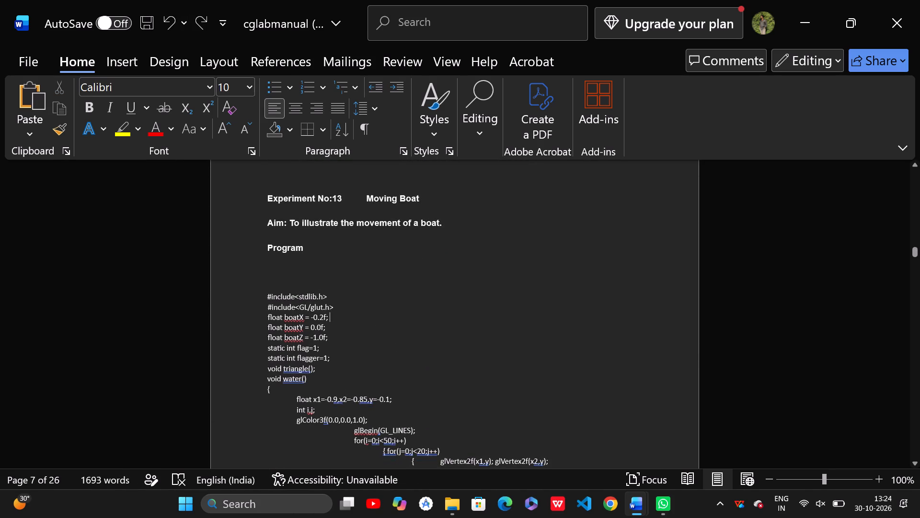
{"action": "scroll", "coordinate": [428, 379], "scroll_direction": "down", "scroll_amount": 6}
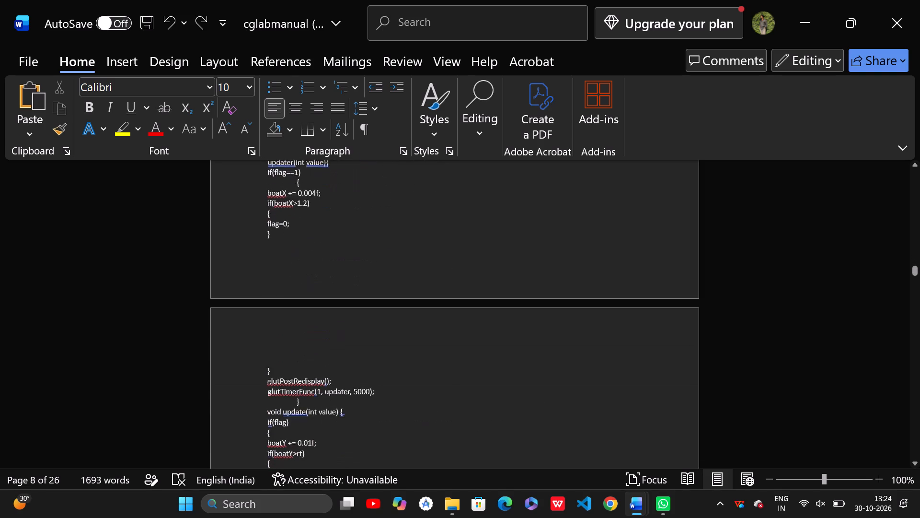
{"action": "scroll", "coordinate": [428, 379], "scroll_direction": "down", "scroll_amount": 5}
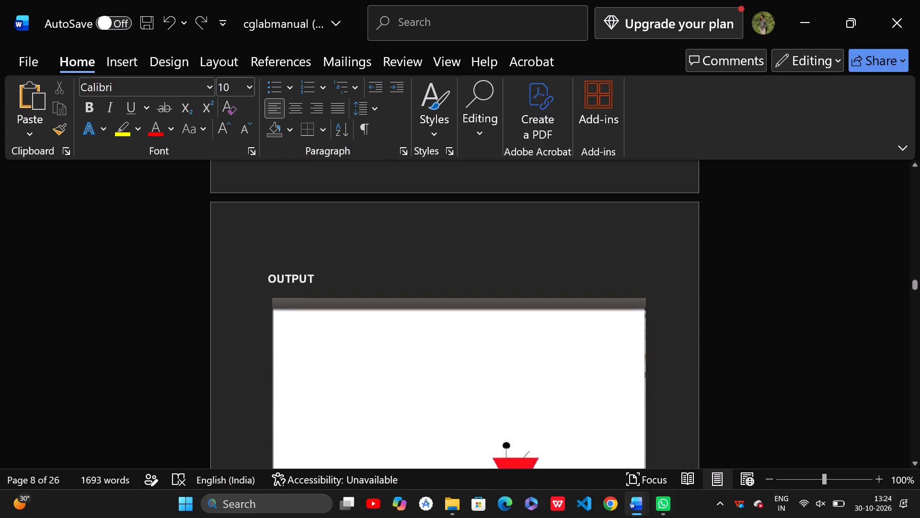
{"action": "scroll", "coordinate": [428, 379], "scroll_direction": "down", "scroll_amount": 3}
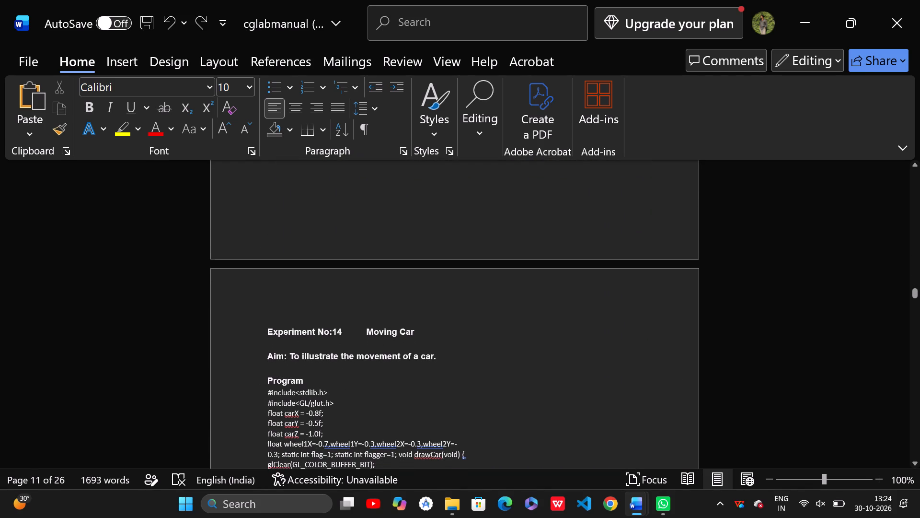
{"action": "left_click", "coordinate": [266, 334]}
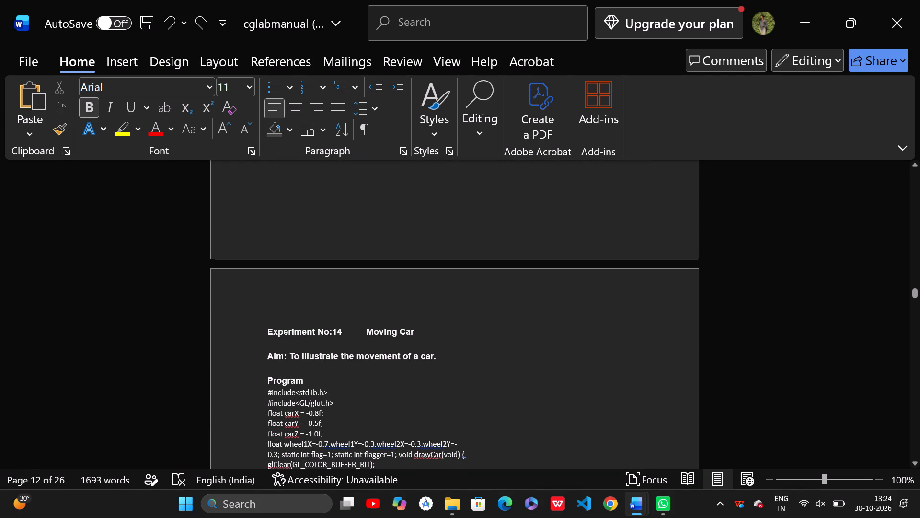
{"action": "left_click_drag", "start_coordinate": [266, 334], "coordinate": [352, 394]}
{"action": "scroll", "coordinate": [352, 377], "scroll_direction": "down", "scroll_amount": 9}
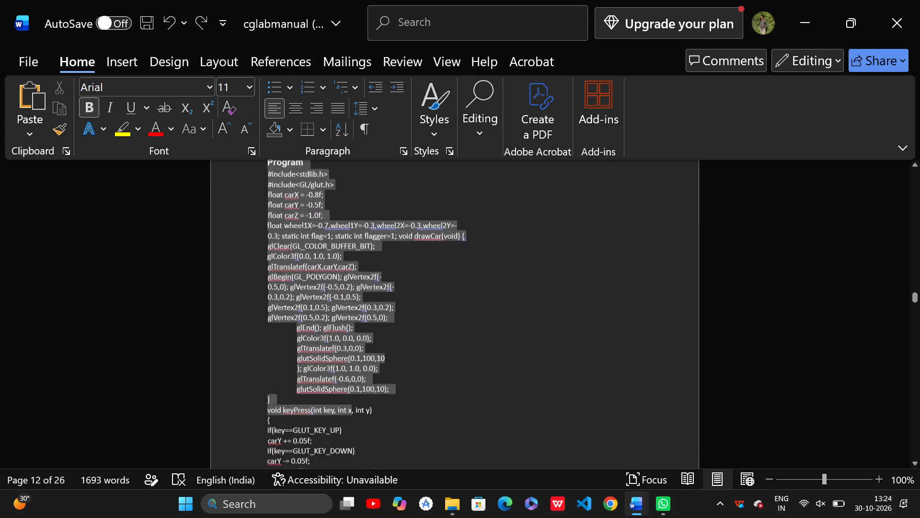
{"action": "left_click_drag", "start_coordinate": [352, 394], "coordinate": [374, 462]}
{"action": "scroll", "coordinate": [337, 422], "scroll_direction": "down", "scroll_amount": 17}
{"action": "scroll", "coordinate": [367, 470], "scroll_direction": "down", "scroll_amount": 3}
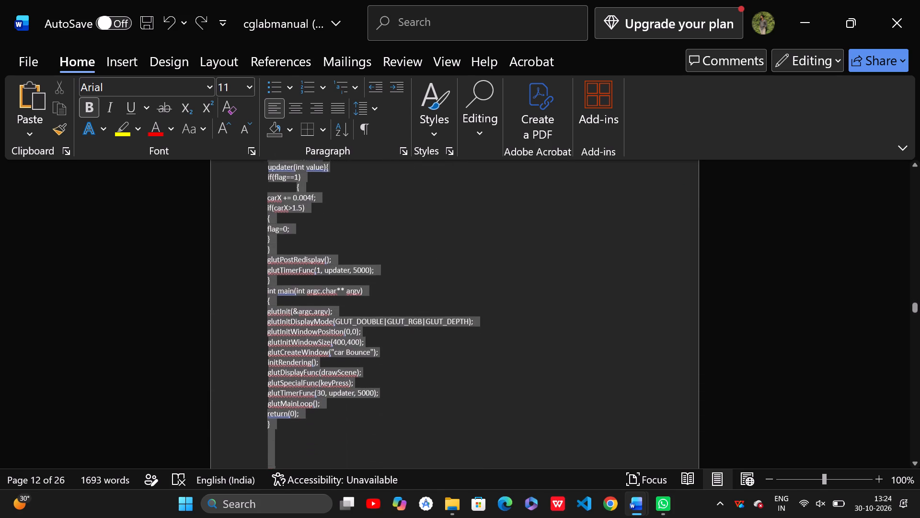
{"action": "left_click_drag", "start_coordinate": [374, 462], "coordinate": [452, 436]}
{"action": "scroll", "coordinate": [377, 458], "scroll_direction": "down", "scroll_amount": 4}
{"action": "scroll", "coordinate": [447, 412], "scroll_direction": "down", "scroll_amount": 14}
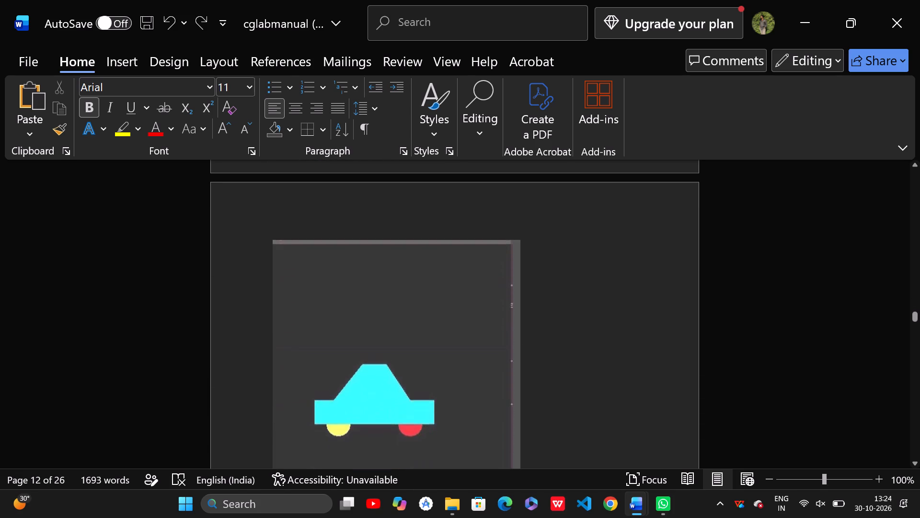
{"action": "left_click_drag", "start_coordinate": [452, 436], "coordinate": [524, 421]}
{"action": "scroll", "coordinate": [452, 436], "scroll_direction": "down", "scroll_amount": 11}
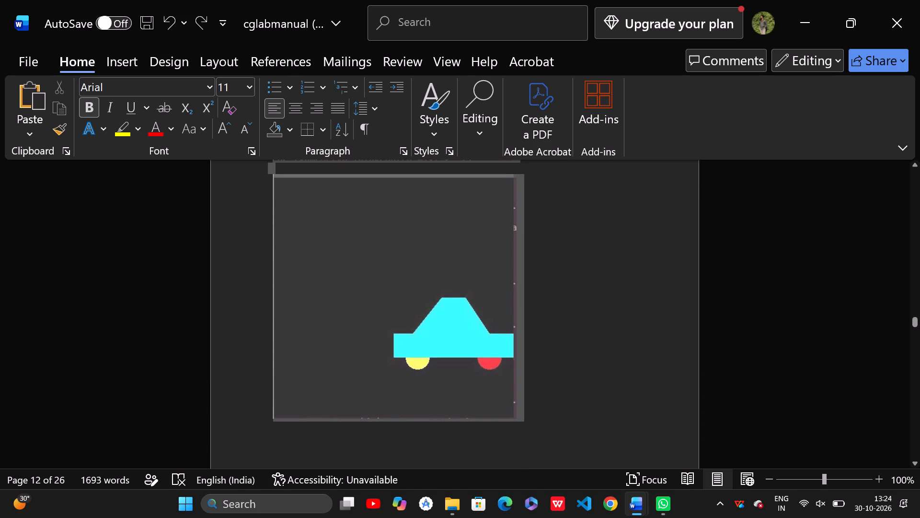
{"action": "left_click_drag", "start_coordinate": [524, 421], "coordinate": [528, 425]}
{"action": "scroll", "coordinate": [540, 420], "scroll_direction": "down", "scroll_amount": 11}
{"action": "left_click_drag", "start_coordinate": [528, 425], "coordinate": [557, 374]}
{"action": "scroll", "coordinate": [528, 425], "scroll_direction": "up", "scroll_amount": 9}
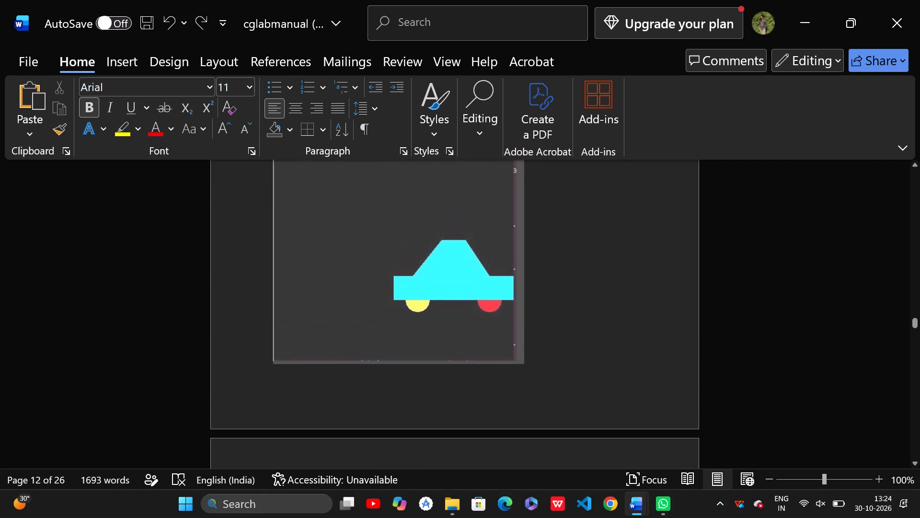
{"action": "left_click_drag", "start_coordinate": [557, 374], "coordinate": [557, 372]}
{"action": "key", "text": "BackSpace"}
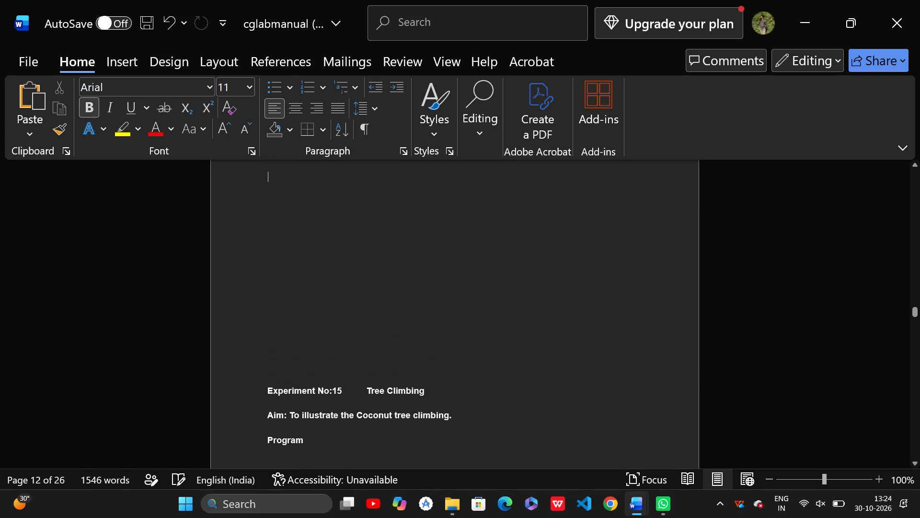
Remove the empty lines above the Experiment 15, Tree Climbing, heading so it starts at the top of its page.
{"action": "scroll", "coordinate": [538, 383], "scroll_direction": "up", "scroll_amount": 10}
{"action": "scroll", "coordinate": [431, 342], "scroll_direction": "down", "scroll_amount": 8}
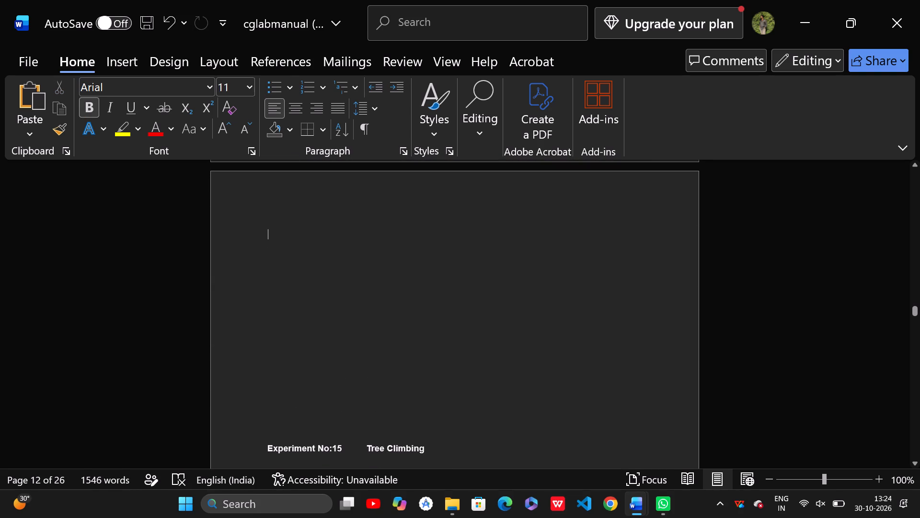
{"action": "left_click", "coordinate": [307, 422]}
{"action": "key", "text": "BackSpace"}
{"action": "key", "text": "BackSpace"}
{"action": "key", "text": "BackSpace"}
{"action": "key", "text": "BackSpace"}
{"action": "key", "text": "BackSpace"}
{"action": "key", "text": "BackSpace"}
{"action": "key", "text": "BackSpace"}
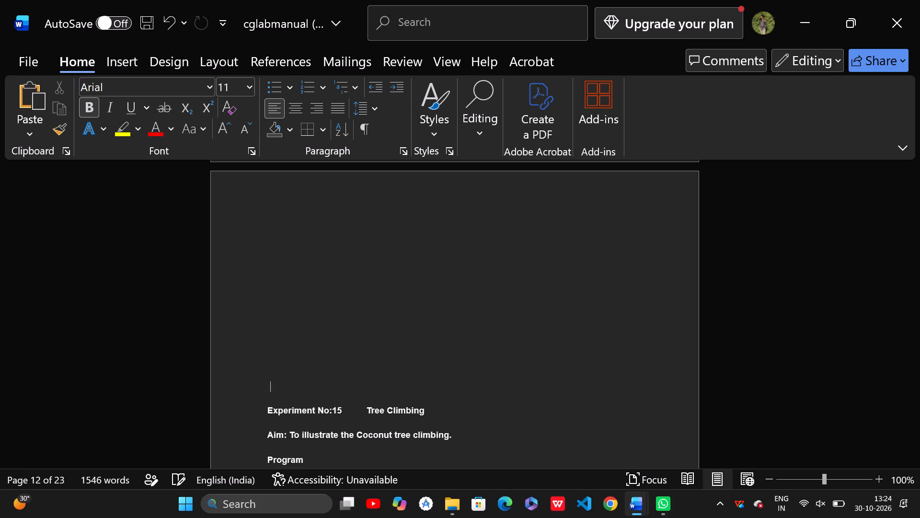
{"action": "key", "text": "BackSpace"}
{"action": "key", "text": "BackSpace"}
{"action": "key", "text": "BackSpace"}
{"action": "key", "text": "BackSpace"}
{"action": "key", "text": "BackSpace"}
{"action": "key", "text": "BackSpace"}
{"action": "key", "text": "BackSpace"}
{"action": "key", "text": "BackSpace"}
{"action": "key", "text": "BackSpace"}
{"action": "key", "text": "BackSpace"}
{"action": "key", "text": "BackSpace"}
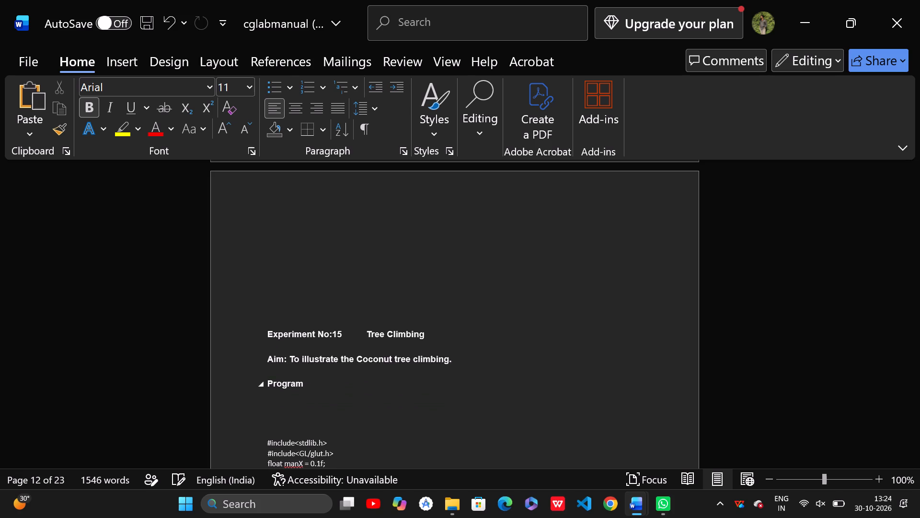
{"action": "key", "text": "BackSpace"}
{"action": "key", "text": "BackSpace"}
{"action": "key", "text": "BackSpace"}
{"action": "key", "text": "BackSpace"}
{"action": "key", "text": "BackSpace"}
{"action": "key", "text": "BackSpace"}
{"action": "key", "text": "BackSpace"}
{"action": "key", "text": "BackSpace"}
{"action": "key", "text": "BackSpace"}
{"action": "key", "text": "BackSpace"}
{"action": "key", "text": "BackSpace"}
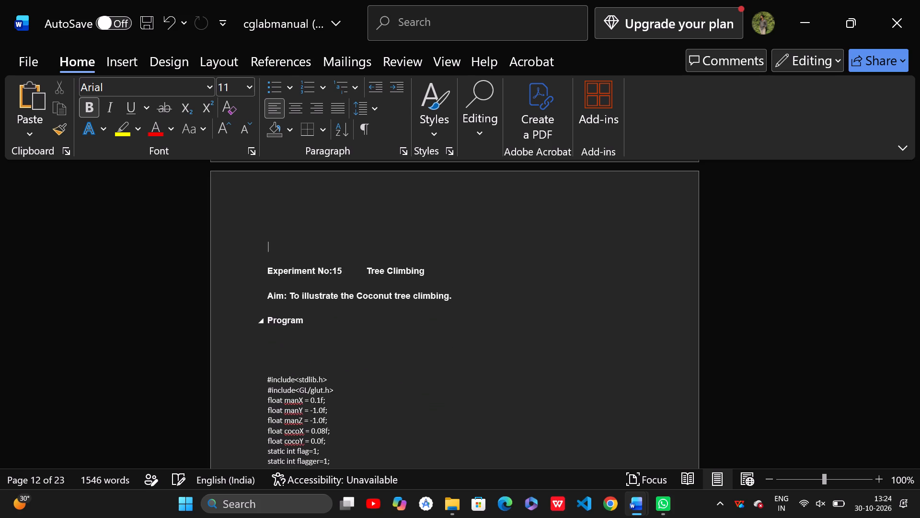
{"action": "key", "text": "BackSpace"}
{"action": "key", "text": "BackSpace"}
{"action": "key", "text": "BackSpace"}
{"action": "key", "text": "BackSpace"}
{"action": "key", "text": "Return"}
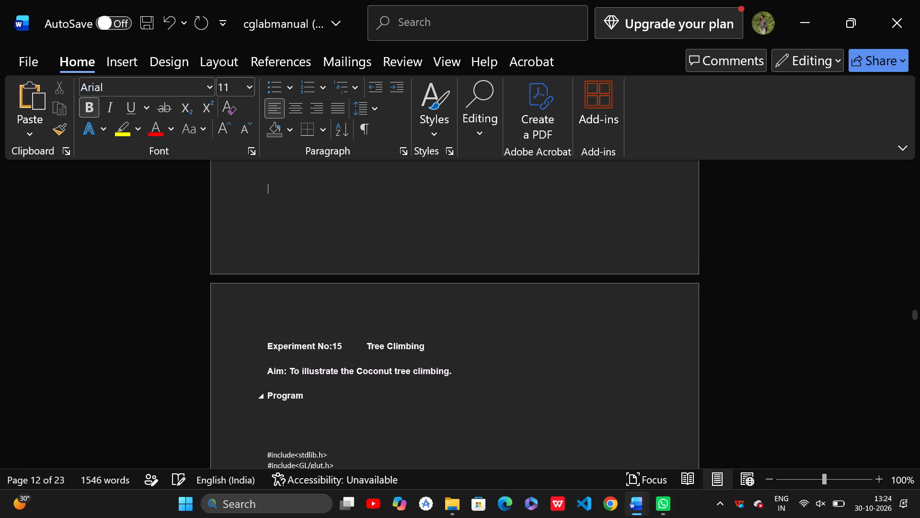
{"action": "scroll", "coordinate": [378, 483], "scroll_direction": "up", "scroll_amount": 5}
{"action": "scroll", "coordinate": [300, 372], "scroll_direction": "down", "scroll_amount": 4}
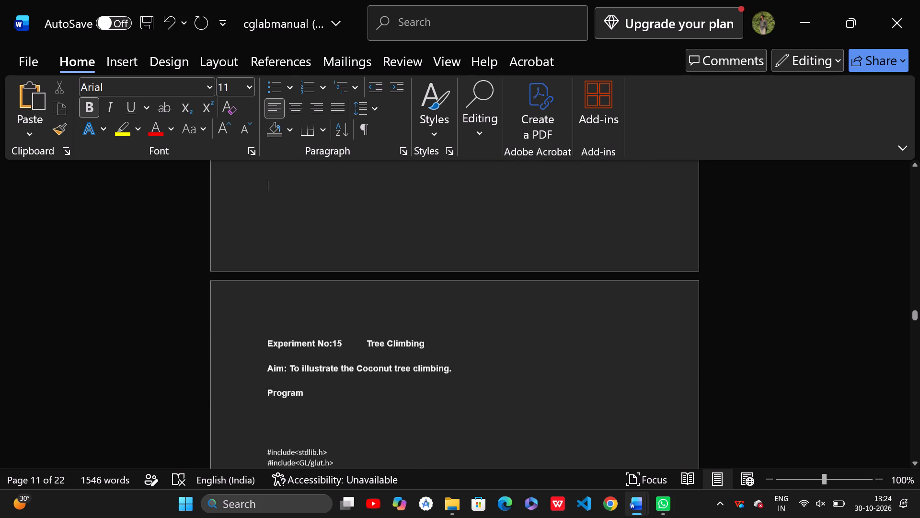
Remove the empty lines between the Program heading and the first #include line of Experiment 15.
{"action": "scroll", "coordinate": [292, 376], "scroll_direction": "down", "scroll_amount": 3}
{"action": "left_click", "coordinate": [306, 348]}
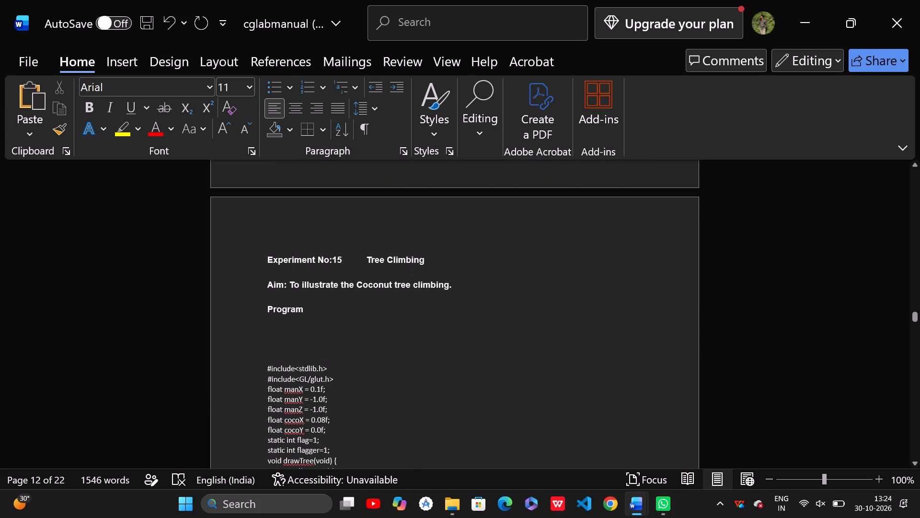
{"action": "key", "text": "Down"}
{"action": "key", "text": "BackSpace"}
{"action": "key", "text": "BackSpace"}
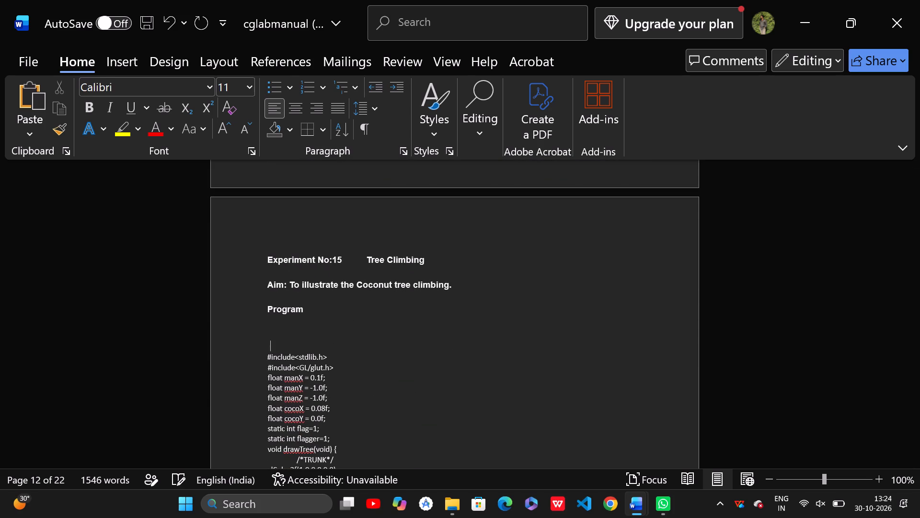
{"action": "key", "text": "BackSpace"}
{"action": "key", "text": "BackSpace"}
{"action": "key", "text": "BackSpace"}
{"action": "key", "text": "BackSpace"}
{"action": "key", "text": "BackSpace"}
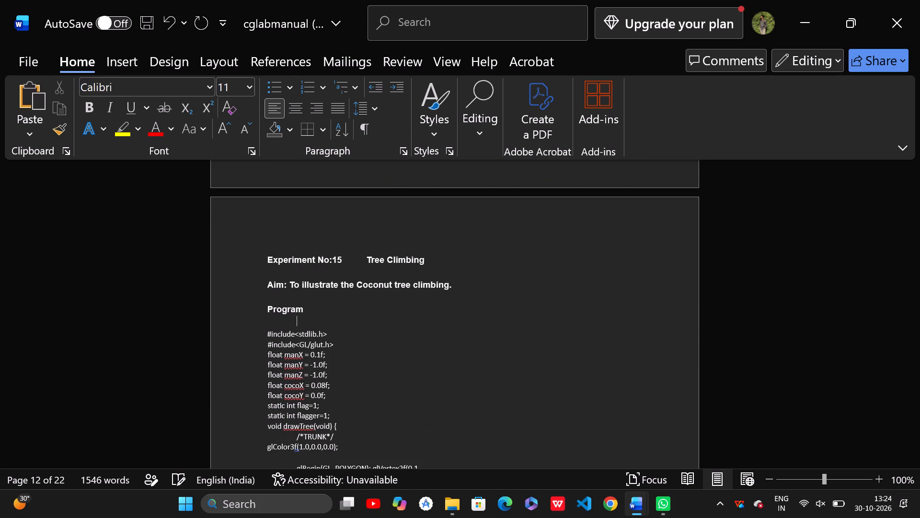
{"action": "key", "text": "BackSpace"}
{"action": "key", "text": "BackSpace"}
Remove the deep indent before the opening brace of the glVertex2f(x1,y) line in Experiment 13's water() function.
{"action": "scroll", "coordinate": [306, 348], "scroll_direction": "up", "scroll_amount": 13}
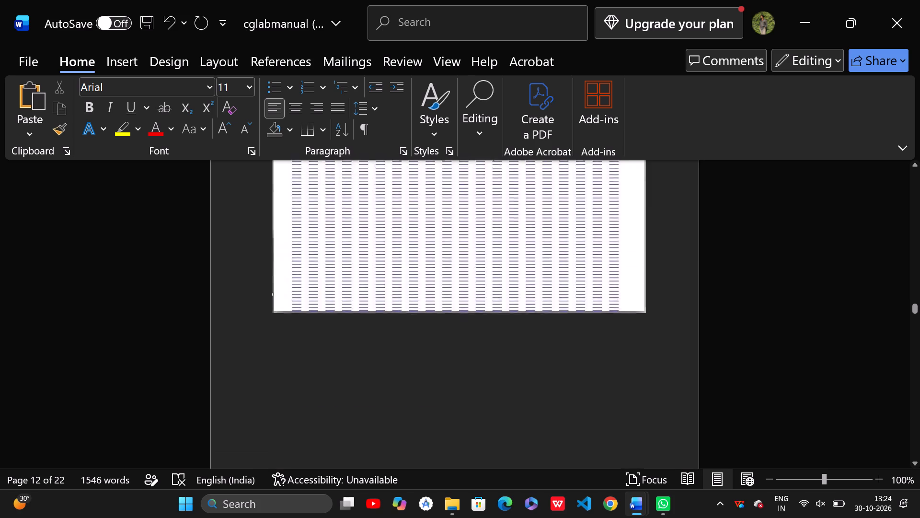
{"action": "scroll", "coordinate": [306, 348], "scroll_direction": "up", "scroll_amount": 20}
{"action": "scroll", "coordinate": [306, 348], "scroll_direction": "up", "scroll_amount": 2}
{"action": "scroll", "coordinate": [320, 391], "scroll_direction": "down", "scroll_amount": 9}
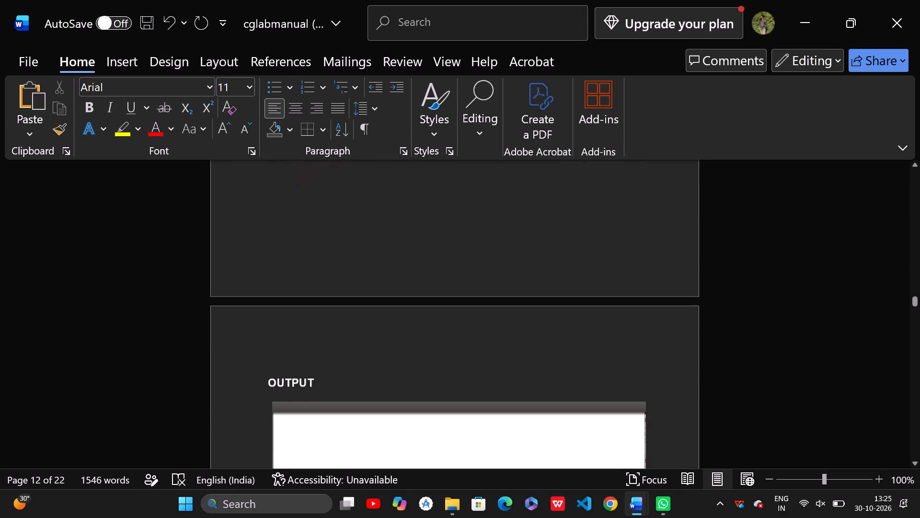
{"action": "scroll", "coordinate": [302, 348], "scroll_direction": "up", "scroll_amount": 20}
{"action": "scroll", "coordinate": [302, 348], "scroll_direction": "up", "scroll_amount": 6}
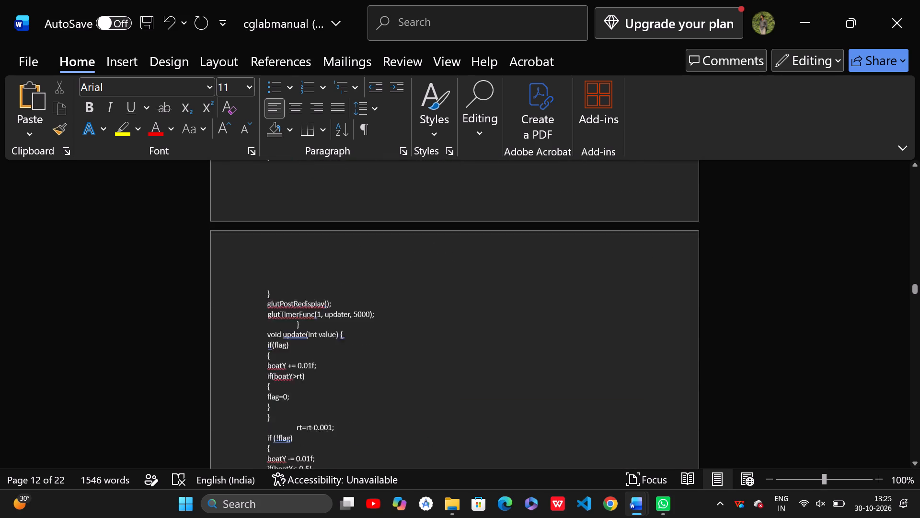
{"action": "scroll", "coordinate": [345, 372], "scroll_direction": "up", "scroll_amount": 20}
{"action": "scroll", "coordinate": [345, 372], "scroll_direction": "up", "scroll_amount": 20}
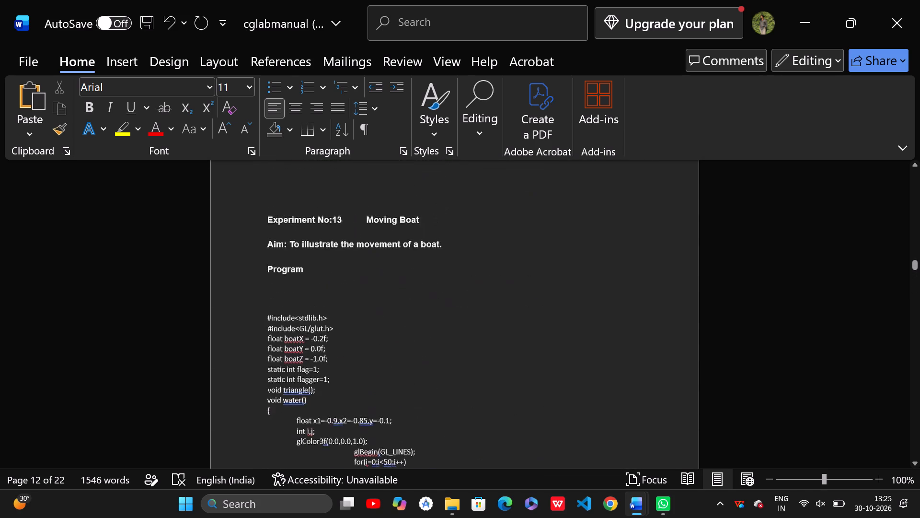
{"action": "scroll", "coordinate": [345, 372], "scroll_direction": "up", "scroll_amount": 2}
{"action": "scroll", "coordinate": [345, 372], "scroll_direction": "down", "scroll_amount": 14}
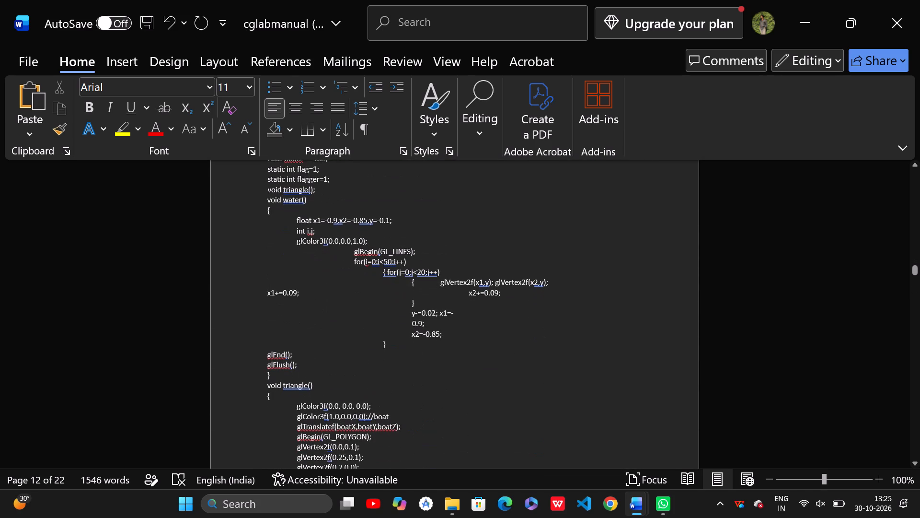
{"action": "scroll", "coordinate": [391, 338], "scroll_direction": "up", "scroll_amount": 2}
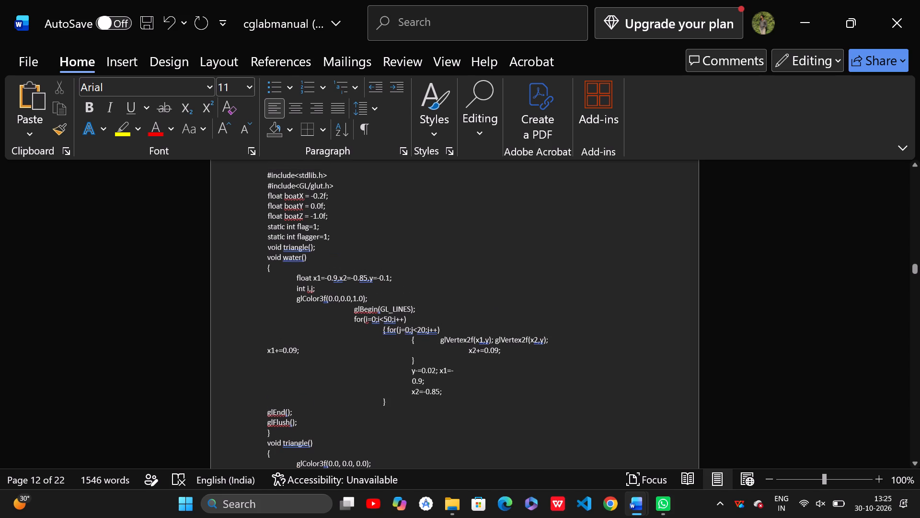
{"action": "left_click", "coordinate": [411, 341]}
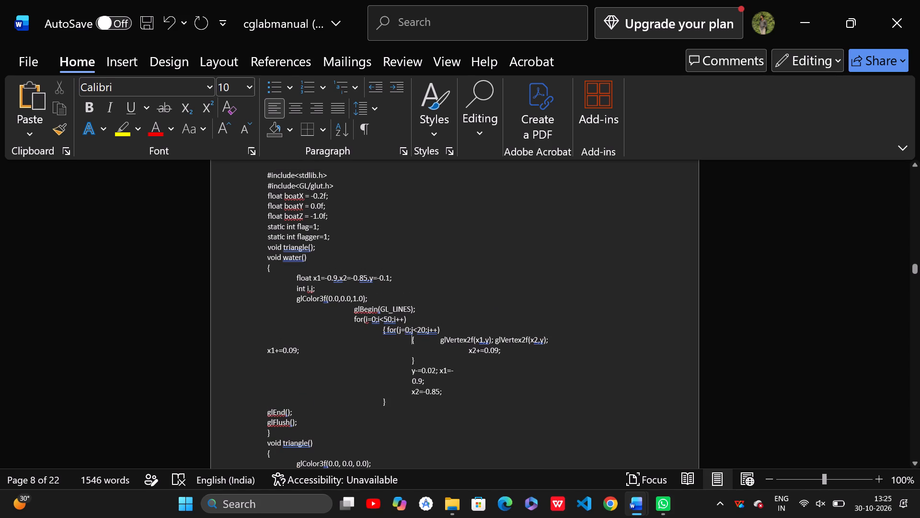
{"action": "key", "text": "BackSpace"}
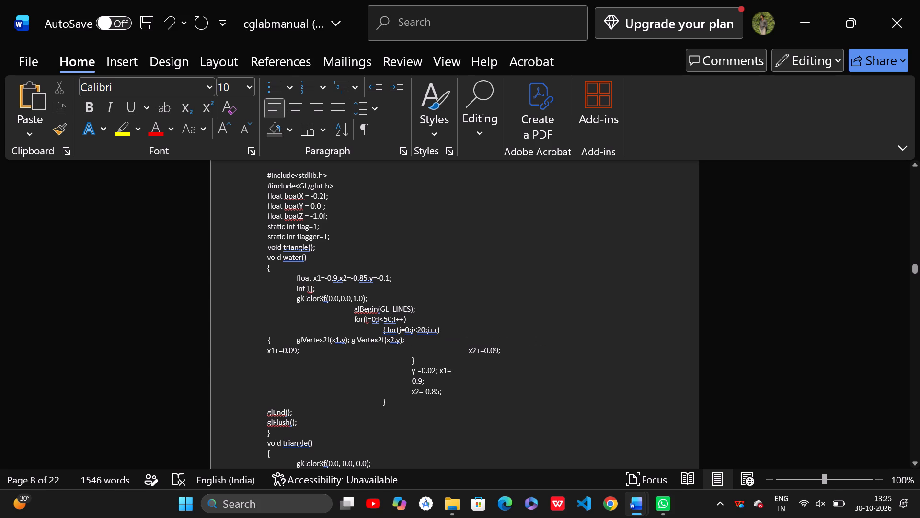
Align glBegin(GL_LINES); directly beneath glColor3f(0.0,0.0,1.0); in Experiment 13's water() function.
{"action": "left_click", "coordinate": [351, 311]}
{"action": "key", "text": "BackSpace"}
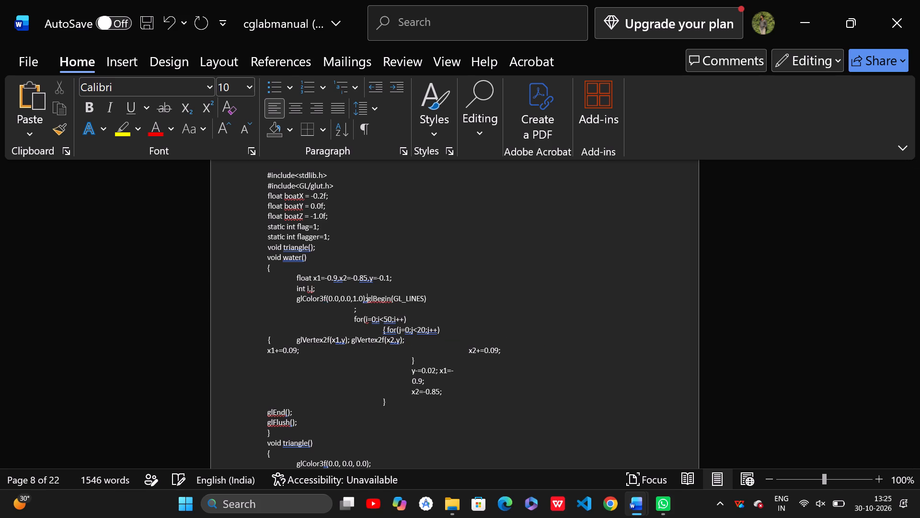
{"action": "key", "text": "Return"}
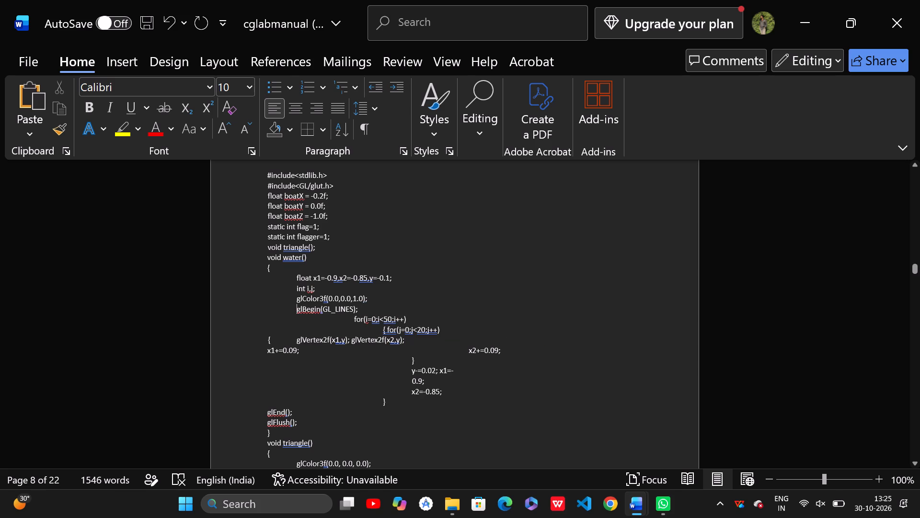
Reduce the indent of the for(i=0;i<50;i++) line so it aligns beneath glBegin(GL_LINES);.
{"action": "left_click", "coordinate": [350, 322]}
{"action": "key", "text": "BackSpace"}
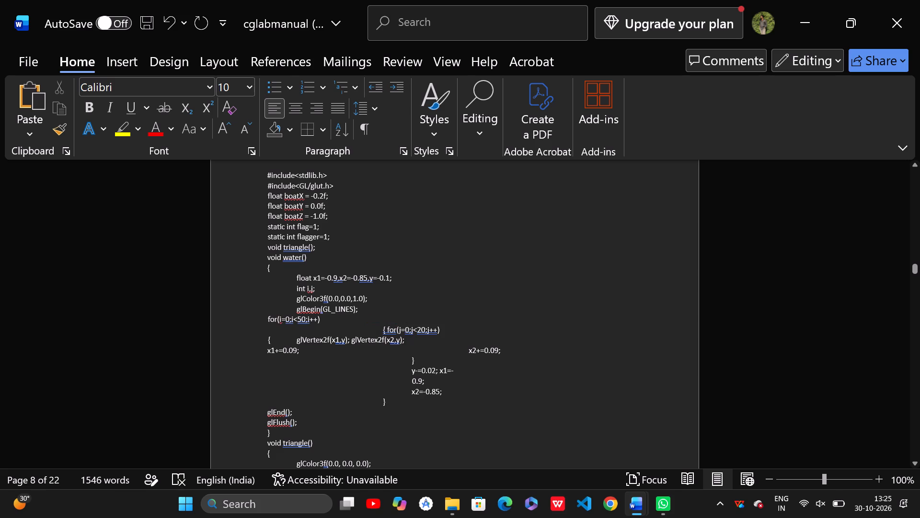
{"action": "key", "text": "space"}
{"action": "key", "text": "space"}
{"action": "key", "text": "space"}
{"action": "key", "text": "space"}
{"action": "key", "text": "space"}
{"action": "key", "text": "space"}
{"action": "key", "text": "space"}
{"action": "key", "text": "space"}
{"action": "key", "text": "space"}
{"action": "key", "text": "space"}
{"action": "key", "text": "space"}
{"action": "key", "text": "space"}
{"action": "key", "text": "space"}
{"action": "key", "text": "space"}
{"action": "key", "text": "space"}
{"action": "key", "text": "space"}
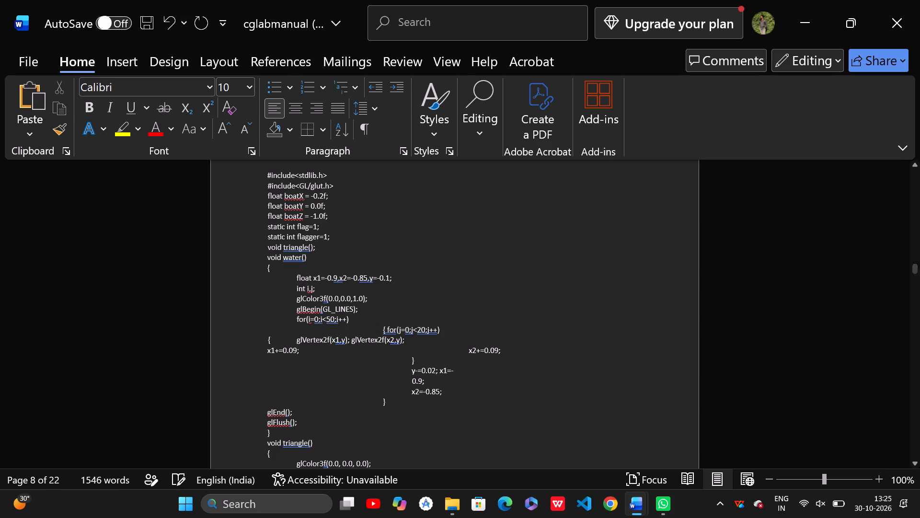
Reduce the indent of the { for(j=0;j<20;j++) line so it starts just below the outer for loop.
{"action": "left_click", "coordinate": [380, 331]}
{"action": "key", "text": "BackSpace"}
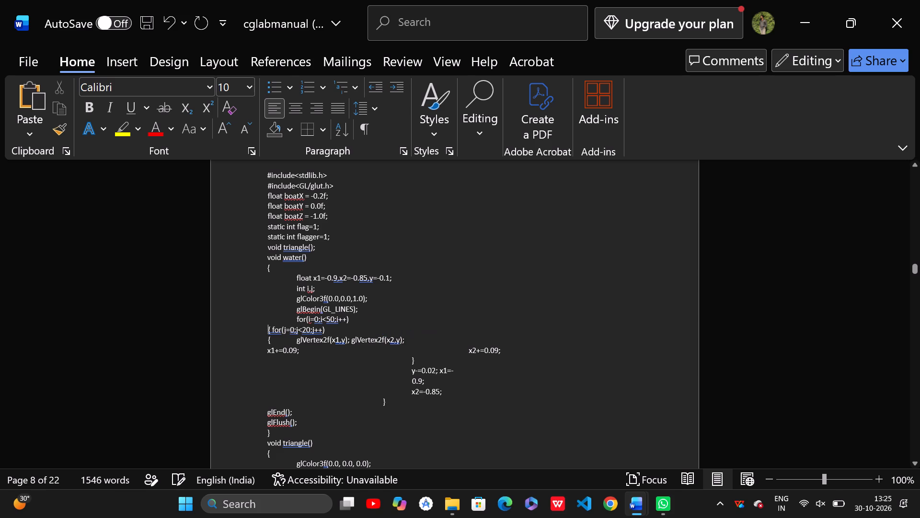
{"action": "key", "text": "space"}
{"action": "key", "text": "space"}
{"action": "key", "text": "space"}
{"action": "key", "text": "space"}
{"action": "key", "text": "space"}
{"action": "key", "text": "space"}
{"action": "key", "text": "space"}
{"action": "key", "text": "space"}
{"action": "key", "text": "space"}
{"action": "key", "text": "space"}
{"action": "key", "text": "space"}
{"action": "key", "text": "space"}
{"action": "key", "text": "space"}
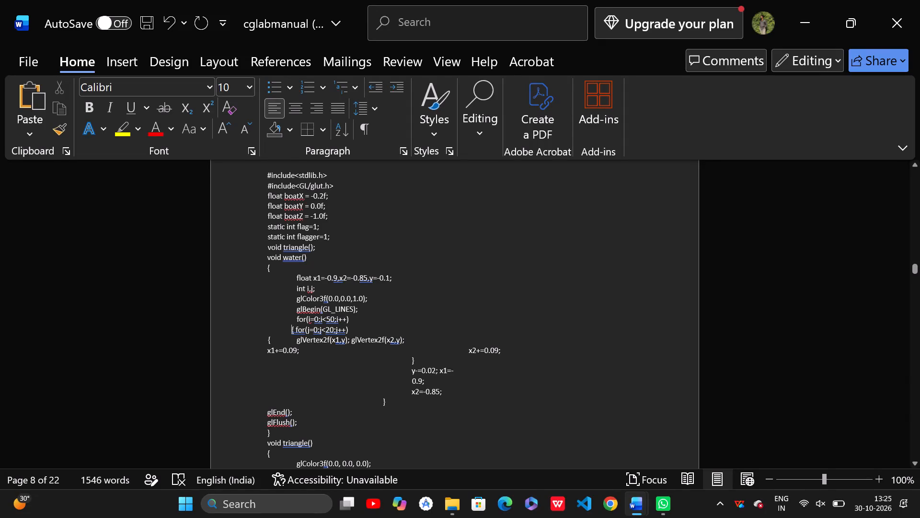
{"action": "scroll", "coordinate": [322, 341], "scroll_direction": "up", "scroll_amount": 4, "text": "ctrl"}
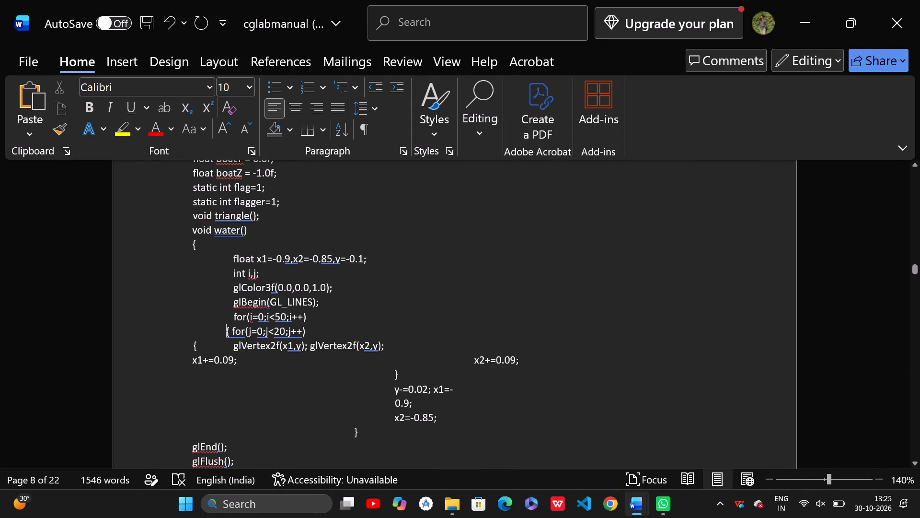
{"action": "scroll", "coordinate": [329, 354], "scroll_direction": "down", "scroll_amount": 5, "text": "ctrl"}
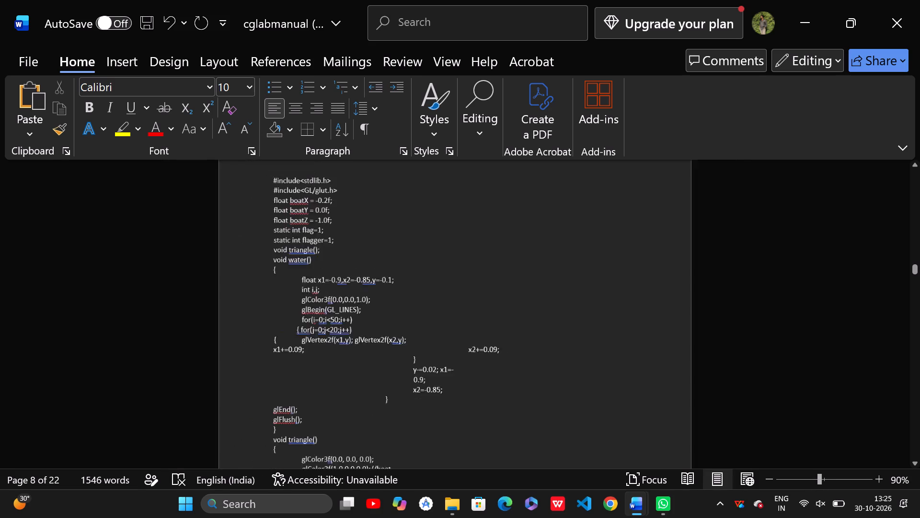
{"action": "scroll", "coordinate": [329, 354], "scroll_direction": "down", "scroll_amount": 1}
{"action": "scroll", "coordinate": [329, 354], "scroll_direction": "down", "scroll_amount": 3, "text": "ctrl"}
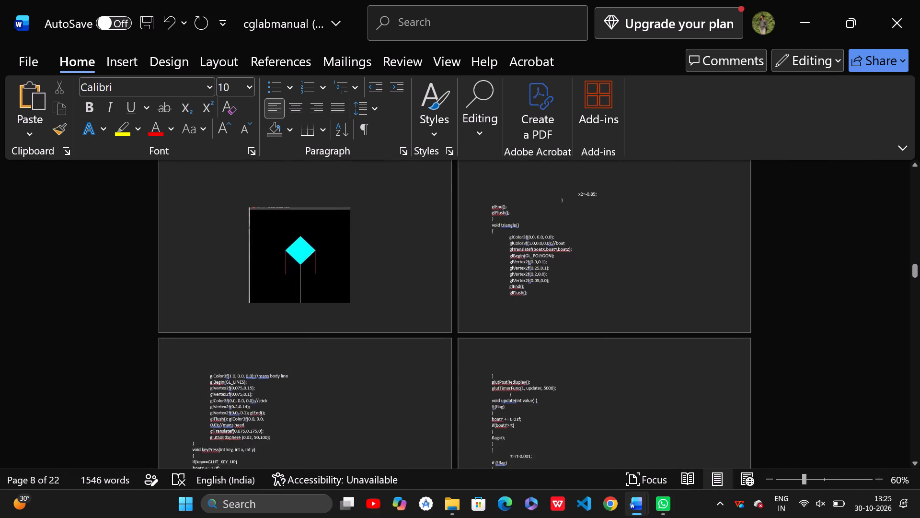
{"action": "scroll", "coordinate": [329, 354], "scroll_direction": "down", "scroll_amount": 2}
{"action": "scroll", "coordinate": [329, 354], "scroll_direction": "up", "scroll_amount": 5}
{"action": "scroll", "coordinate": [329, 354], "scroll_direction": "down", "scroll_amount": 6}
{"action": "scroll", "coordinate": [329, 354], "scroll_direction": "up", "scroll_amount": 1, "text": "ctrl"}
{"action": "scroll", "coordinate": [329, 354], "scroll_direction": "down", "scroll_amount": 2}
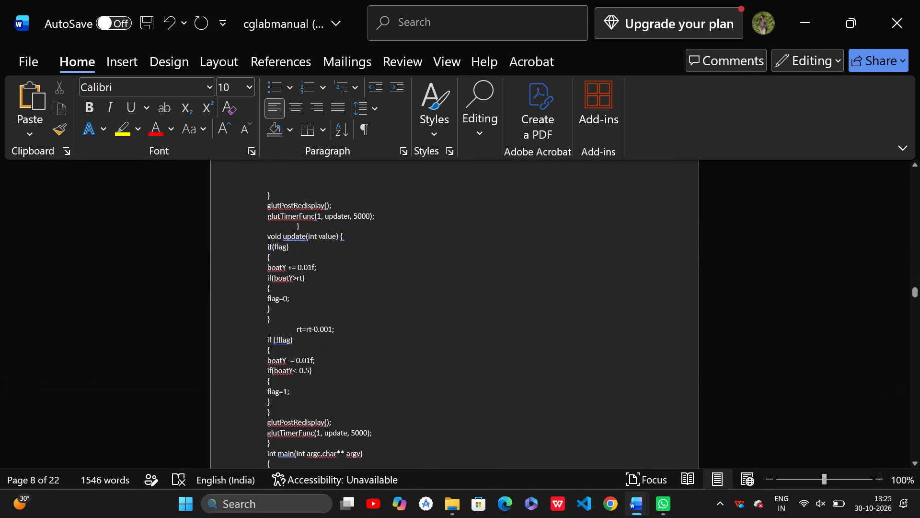
Remove the extra empty space above void update(int value) at the start of its page in Experiment 15's program.
{"action": "scroll", "coordinate": [329, 354], "scroll_direction": "down", "scroll_amount": 9}
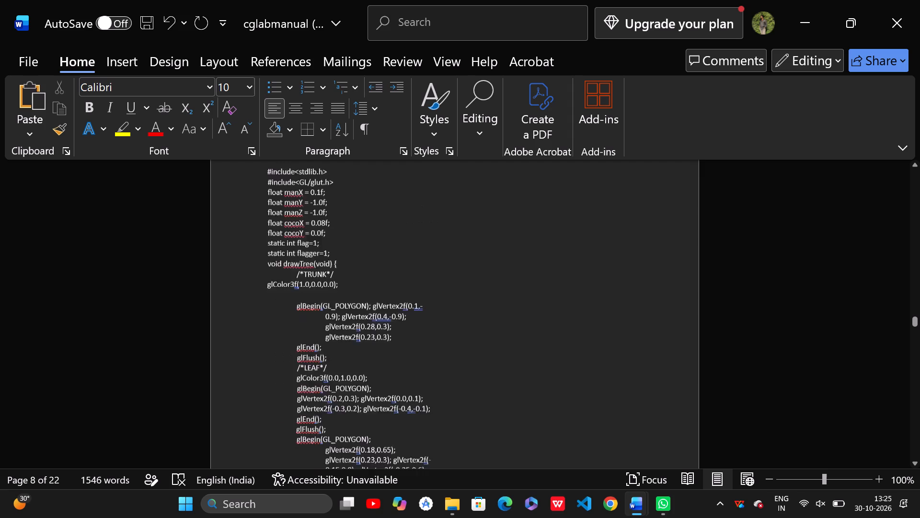
{"action": "scroll", "coordinate": [329, 354], "scroll_direction": "down", "scroll_amount": 1}
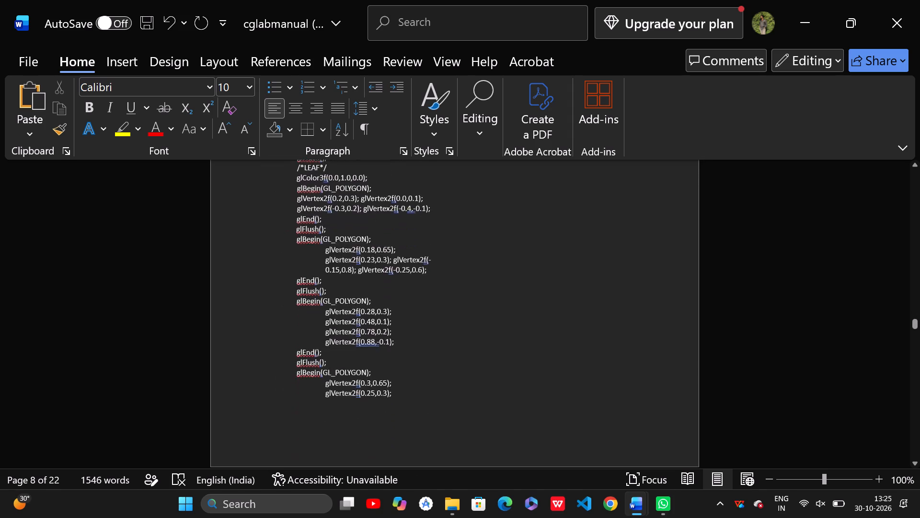
{"action": "scroll", "coordinate": [329, 354], "scroll_direction": "up", "scroll_amount": 4}
{"action": "scroll", "coordinate": [329, 354], "scroll_direction": "down", "scroll_amount": 4}
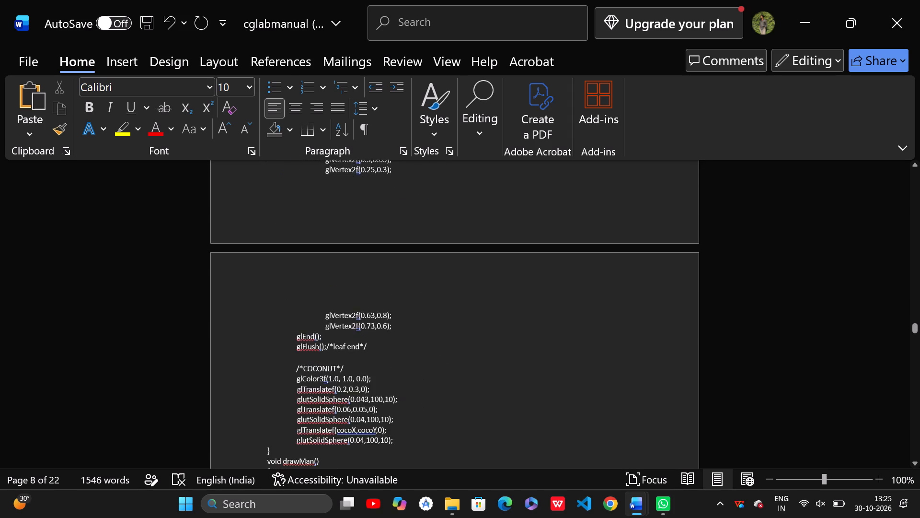
{"action": "scroll", "coordinate": [329, 354], "scroll_direction": "up", "scroll_amount": 2}
{"action": "scroll", "coordinate": [329, 354], "scroll_direction": "down", "scroll_amount": 1}
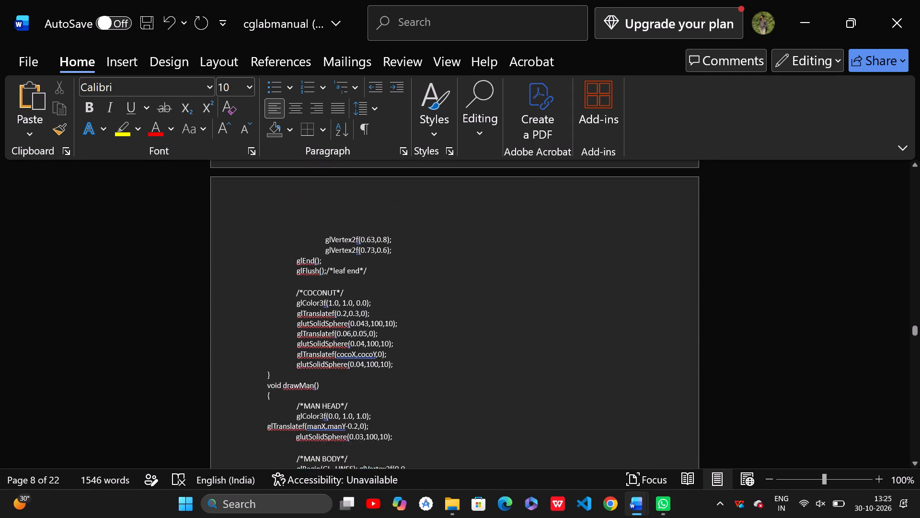
{"action": "scroll", "coordinate": [329, 354], "scroll_direction": "down", "scroll_amount": 3}
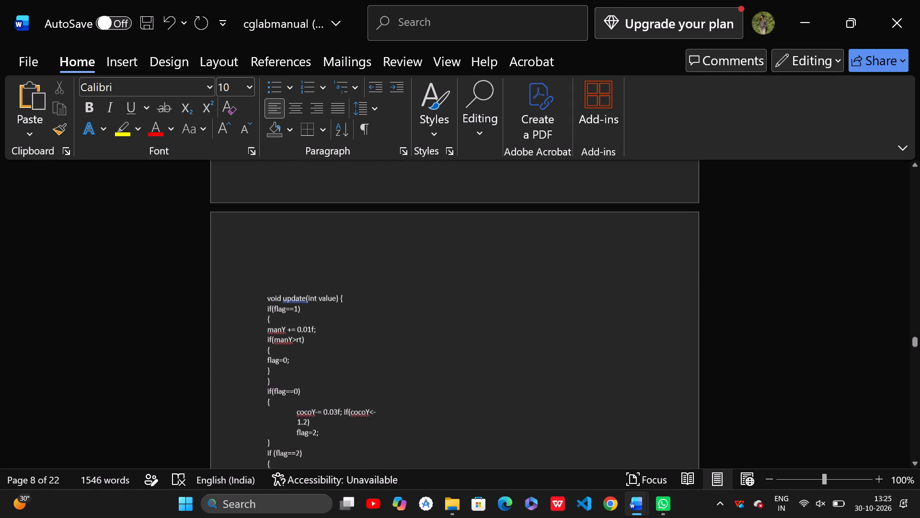
{"action": "scroll", "coordinate": [329, 354], "scroll_direction": "up", "scroll_amount": 1}
{"action": "scroll", "coordinate": [329, 354], "scroll_direction": "down", "scroll_amount": 2}
{"action": "scroll", "coordinate": [329, 354], "scroll_direction": "up", "scroll_amount": 2}
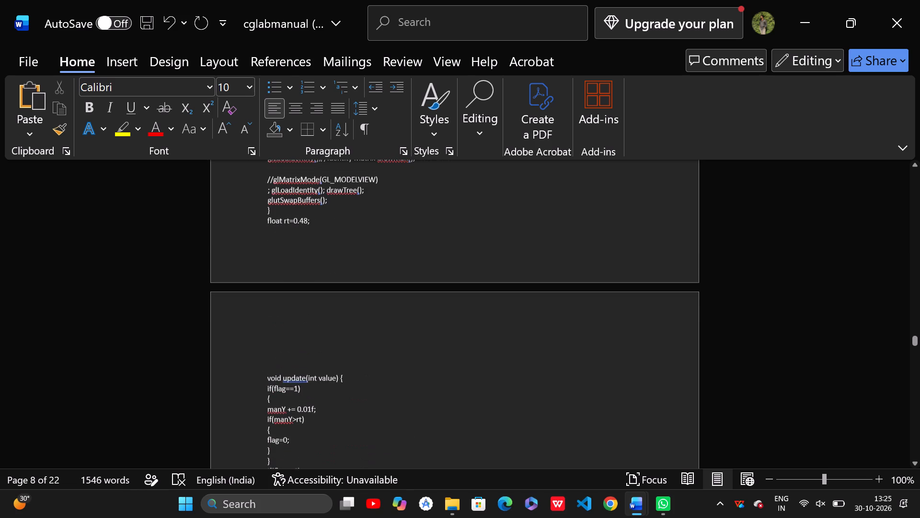
{"action": "right_click", "coordinate": [302, 365]}
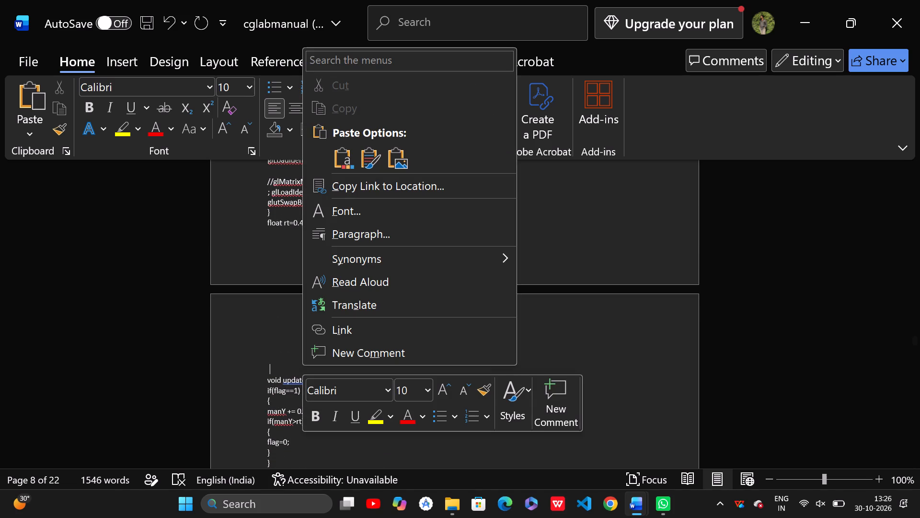
{"action": "key", "text": "BackSpace"}
{"action": "key", "text": "BackSpace"}
{"action": "key", "text": "BackSpace"}
{"action": "key", "text": "BackSpace"}
{"action": "key", "text": "BackSpace"}
{"action": "left_click", "coordinate": [268, 346]}
{"action": "left_click", "coordinate": [273, 354]}
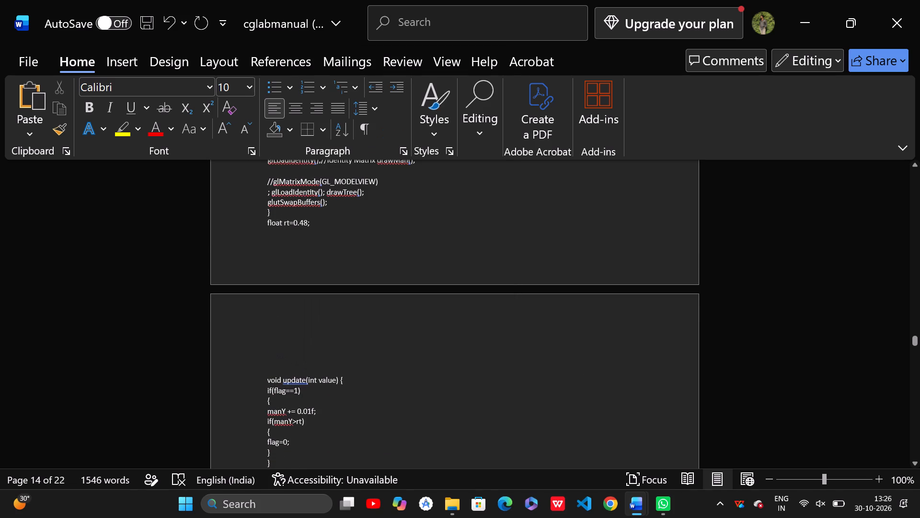
{"action": "key", "text": "BackSpace"}
{"action": "key", "text": "BackSpace"}
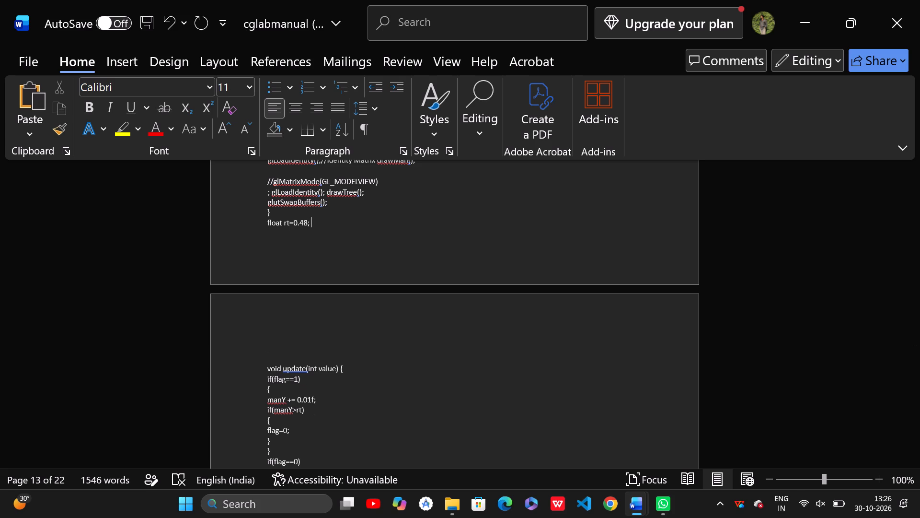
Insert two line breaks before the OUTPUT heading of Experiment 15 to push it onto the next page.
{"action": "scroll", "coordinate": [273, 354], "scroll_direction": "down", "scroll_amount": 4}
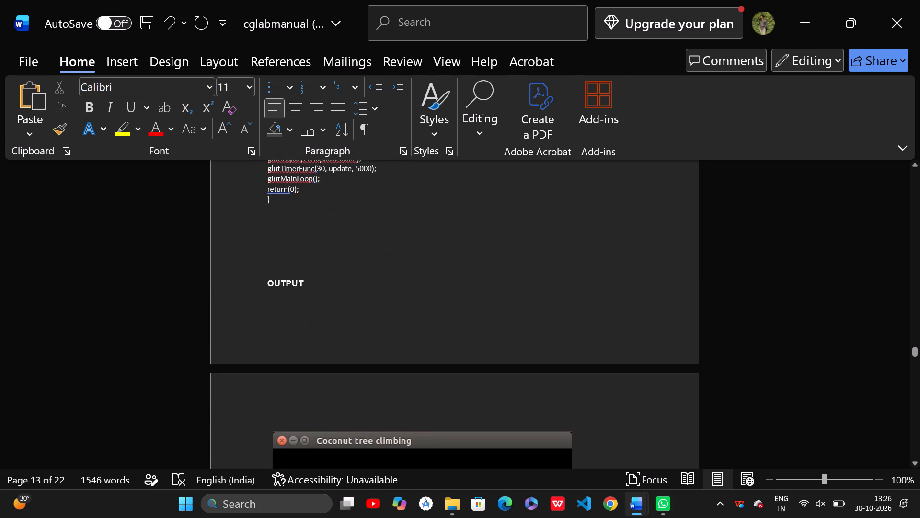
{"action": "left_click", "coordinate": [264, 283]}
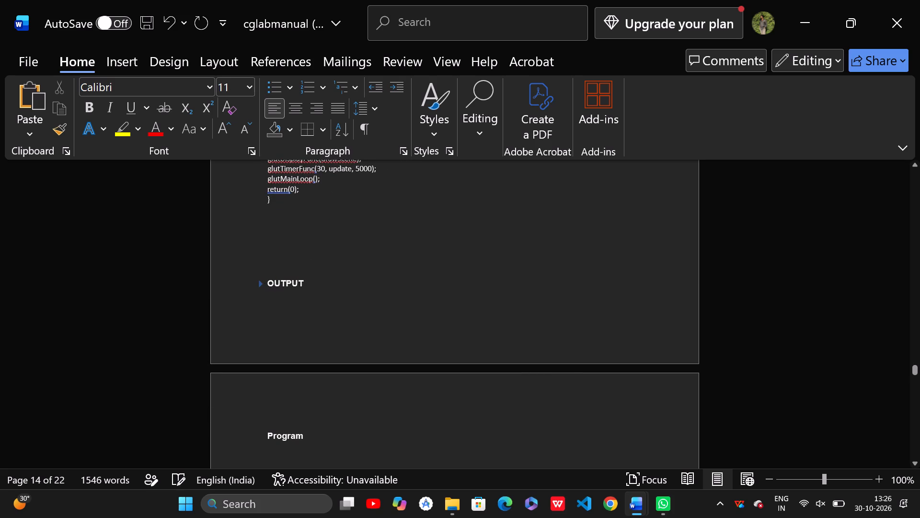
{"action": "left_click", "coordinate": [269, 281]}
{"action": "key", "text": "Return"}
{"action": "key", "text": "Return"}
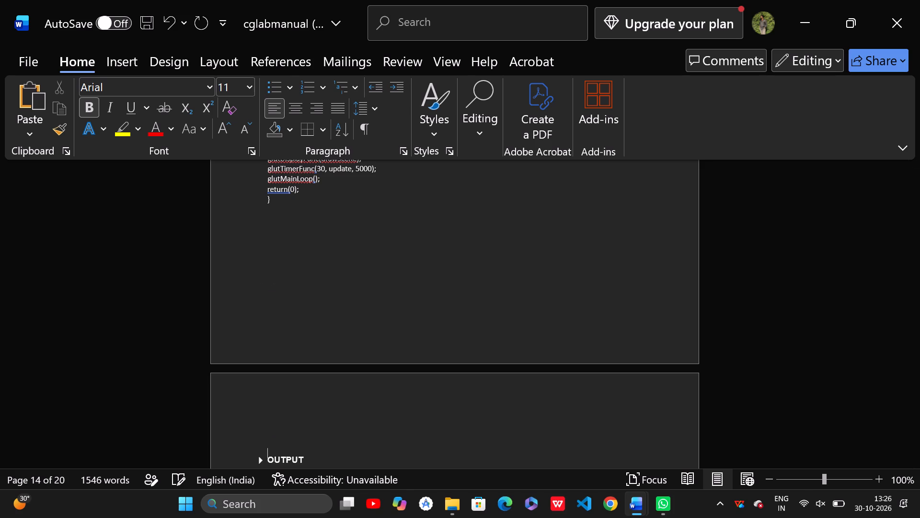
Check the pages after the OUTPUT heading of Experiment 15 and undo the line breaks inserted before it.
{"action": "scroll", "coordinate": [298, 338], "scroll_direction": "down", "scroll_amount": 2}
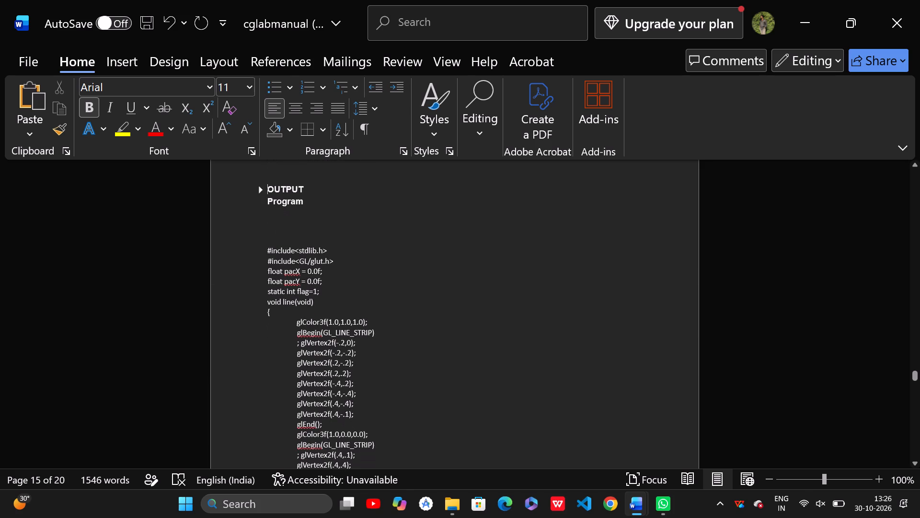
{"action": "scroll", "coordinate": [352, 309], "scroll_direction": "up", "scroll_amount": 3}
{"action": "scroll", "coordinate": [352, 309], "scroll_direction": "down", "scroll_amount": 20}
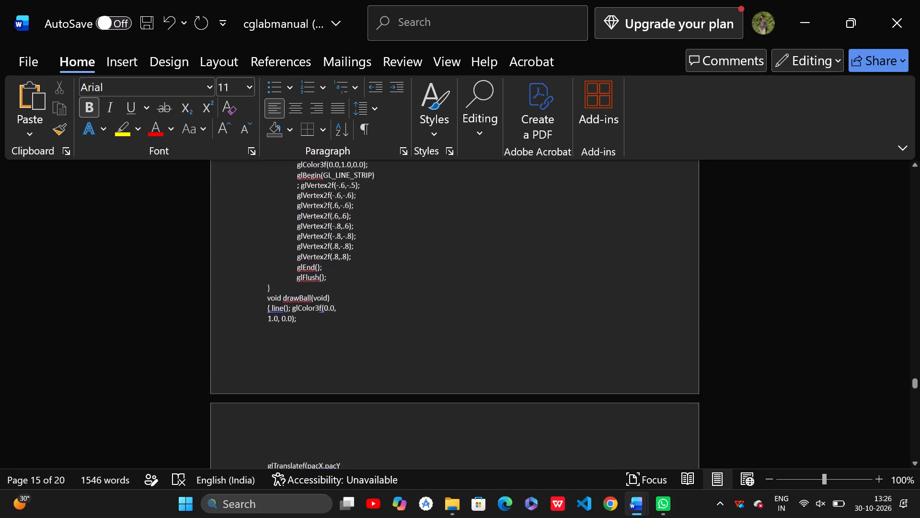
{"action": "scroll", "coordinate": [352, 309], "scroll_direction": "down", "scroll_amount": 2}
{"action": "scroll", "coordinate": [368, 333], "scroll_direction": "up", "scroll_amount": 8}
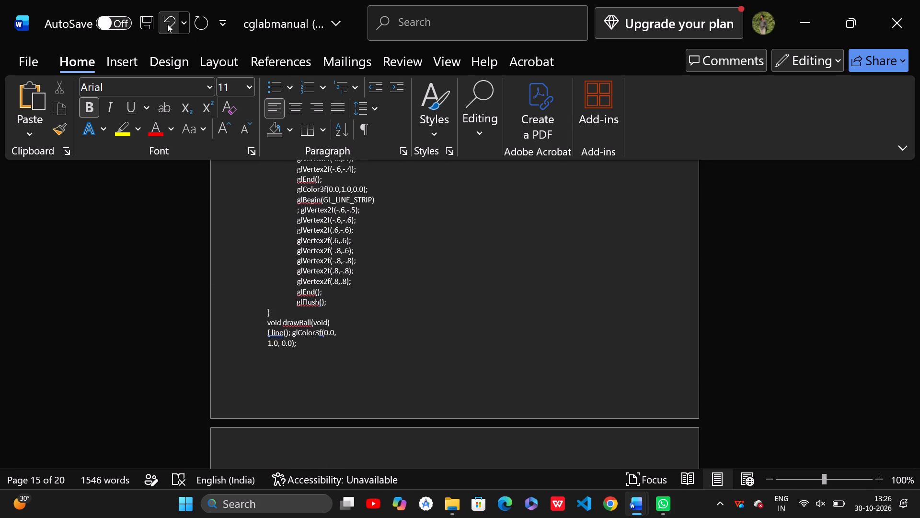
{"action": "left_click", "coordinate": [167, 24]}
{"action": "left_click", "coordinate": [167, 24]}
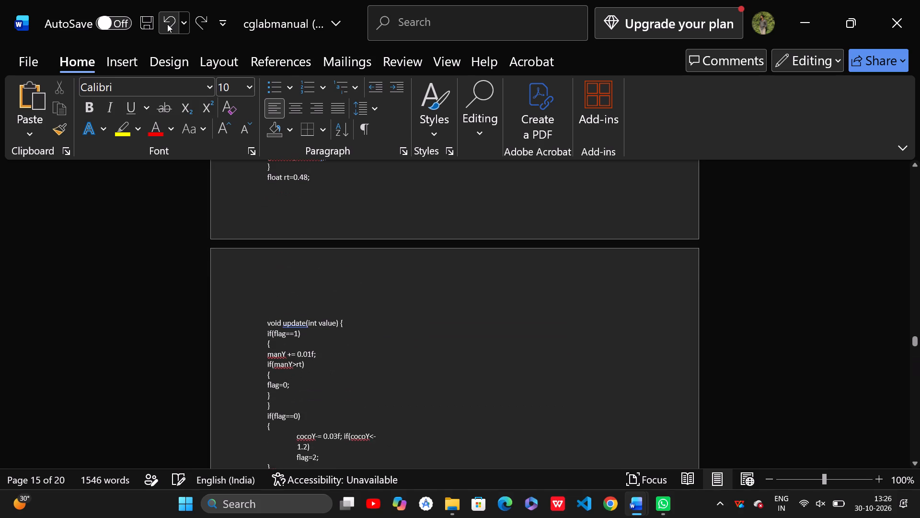
Review Experiment 15's pages and insert one line break before its OUTPUT heading to push it onto the image's page.
{"action": "scroll", "coordinate": [384, 359], "scroll_direction": "down", "scroll_amount": 20}
{"action": "scroll", "coordinate": [384, 359], "scroll_direction": "down", "scroll_amount": 5}
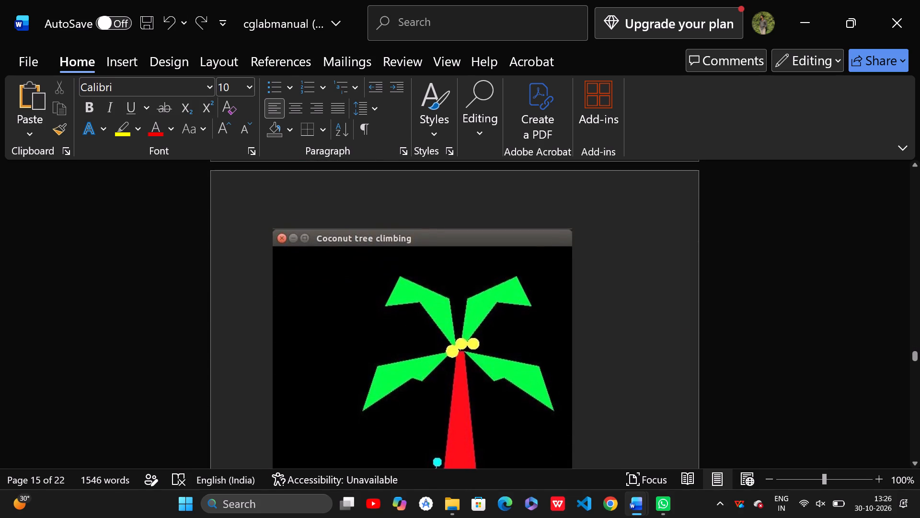
{"action": "scroll", "coordinate": [418, 365], "scroll_direction": "up", "scroll_amount": 14}
{"action": "scroll", "coordinate": [414, 366], "scroll_direction": "up", "scroll_amount": 20}
{"action": "scroll", "coordinate": [414, 366], "scroll_direction": "up", "scroll_amount": 7}
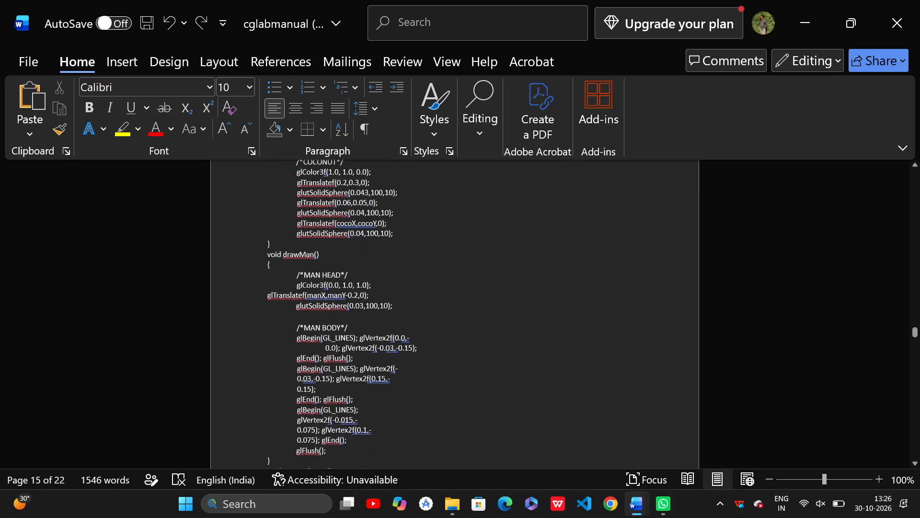
{"action": "scroll", "coordinate": [413, 371], "scroll_direction": "up", "scroll_amount": 13}
{"action": "scroll", "coordinate": [413, 371], "scroll_direction": "up", "scroll_amount": 17}
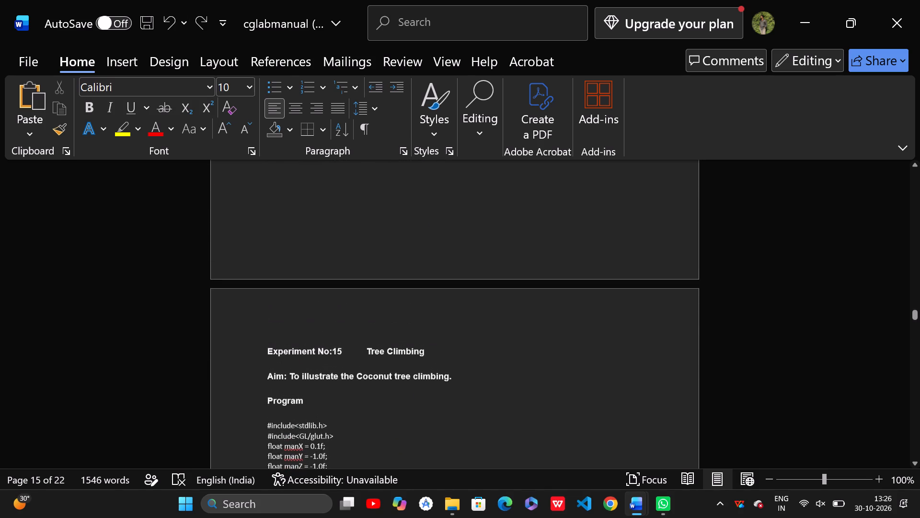
{"action": "scroll", "coordinate": [413, 371], "scroll_direction": "up", "scroll_amount": 13}
{"action": "scroll", "coordinate": [413, 371], "scroll_direction": "down", "scroll_amount": 20}
{"action": "scroll", "coordinate": [413, 371], "scroll_direction": "down", "scroll_amount": 1}
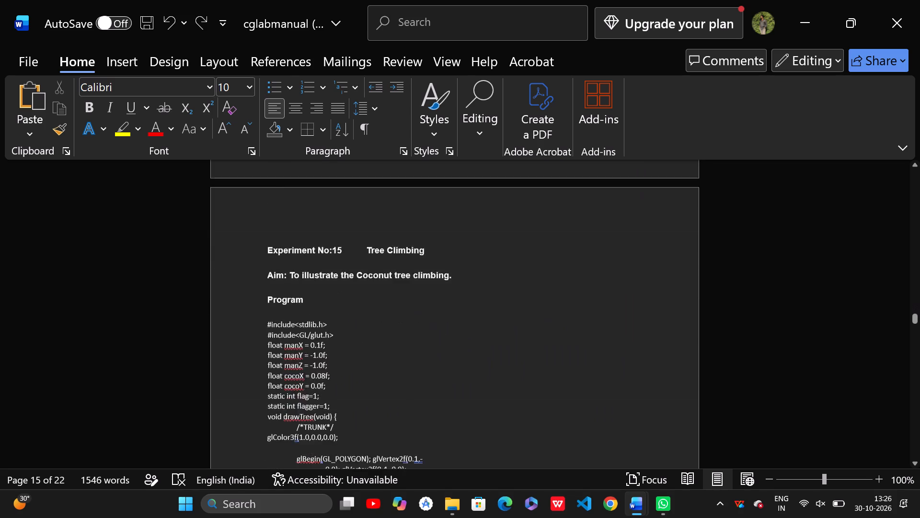
{"action": "scroll", "coordinate": [415, 365], "scroll_direction": "down", "scroll_amount": 20}
{"action": "scroll", "coordinate": [415, 365], "scroll_direction": "down", "scroll_amount": 20}
{"action": "scroll", "coordinate": [415, 365], "scroll_direction": "down", "scroll_amount": 8}
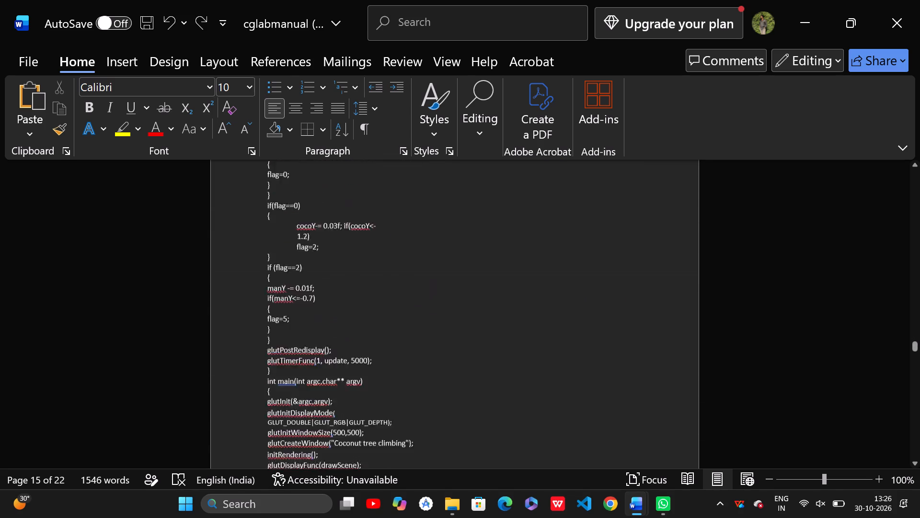
{"action": "scroll", "coordinate": [423, 368], "scroll_direction": "down", "scroll_amount": 13}
{"action": "scroll", "coordinate": [423, 369], "scroll_direction": "up", "scroll_amount": 3}
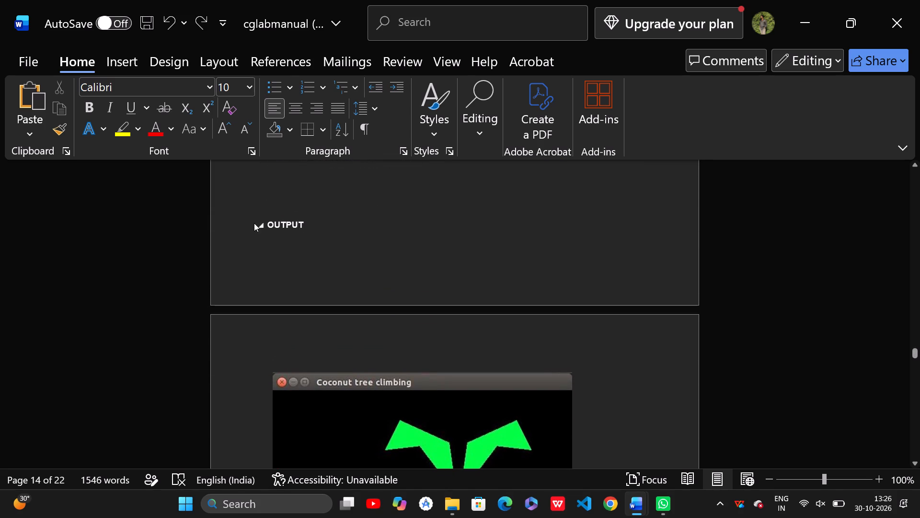
{"action": "left_click", "coordinate": [266, 222]}
{"action": "key", "text": "Return"}
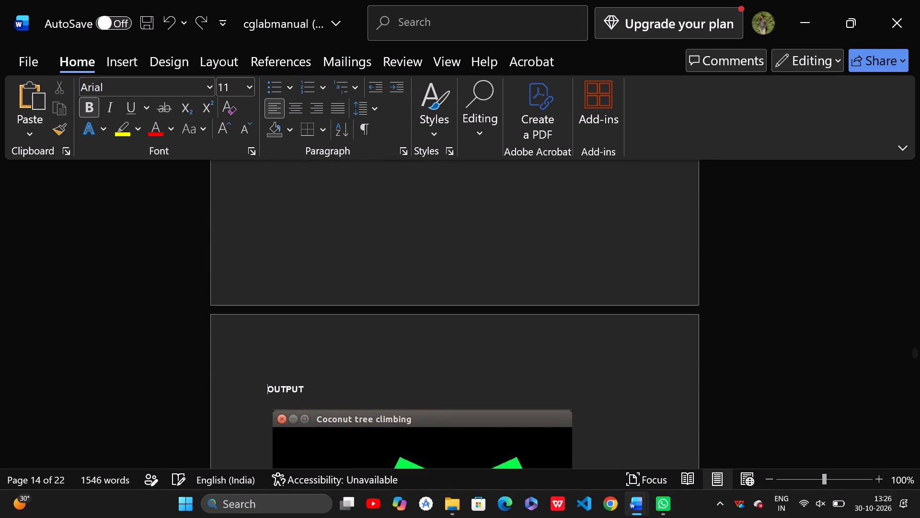
Shrink the first coconut tree image under the OUTPUT heading in height and width.
{"action": "scroll", "coordinate": [273, 267], "scroll_direction": "down", "scroll_amount": 18}
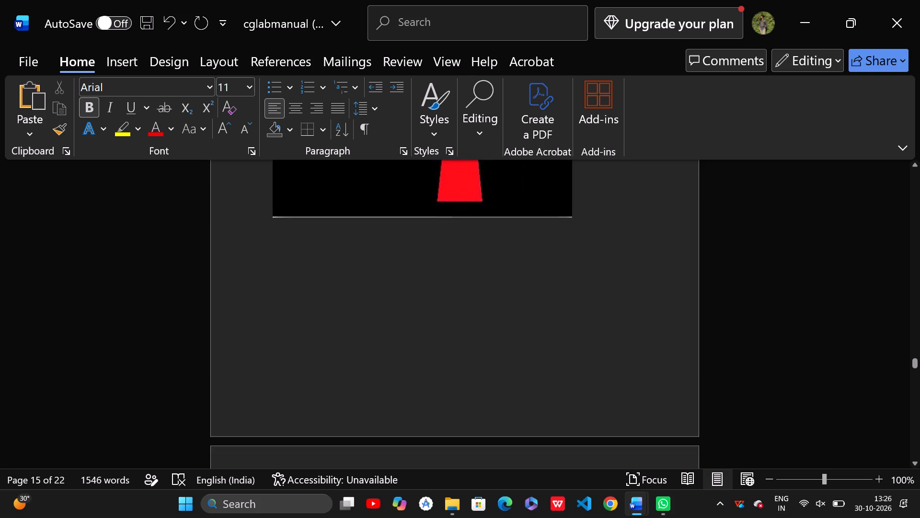
{"action": "scroll", "coordinate": [297, 260], "scroll_direction": "down", "scroll_amount": 11}
{"action": "scroll", "coordinate": [383, 408], "scroll_direction": "up", "scroll_amount": 15}
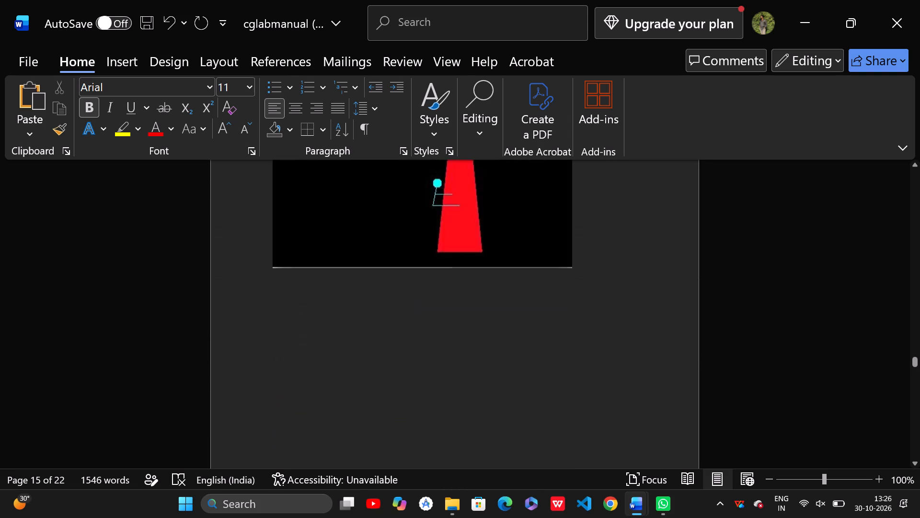
{"action": "scroll", "coordinate": [383, 408], "scroll_direction": "up", "scroll_amount": 4}
{"action": "left_click", "coordinate": [416, 386]}
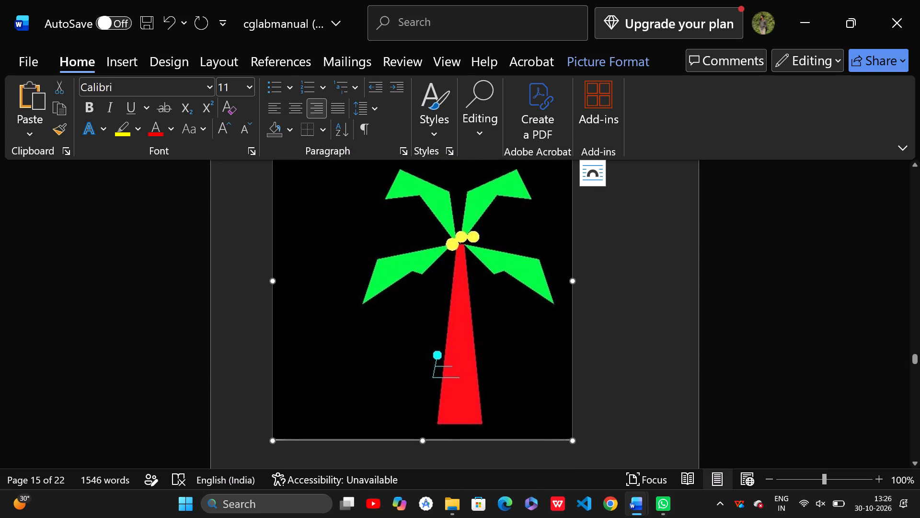
{"action": "left_click_drag", "start_coordinate": [422, 440], "coordinate": [410, 380]}
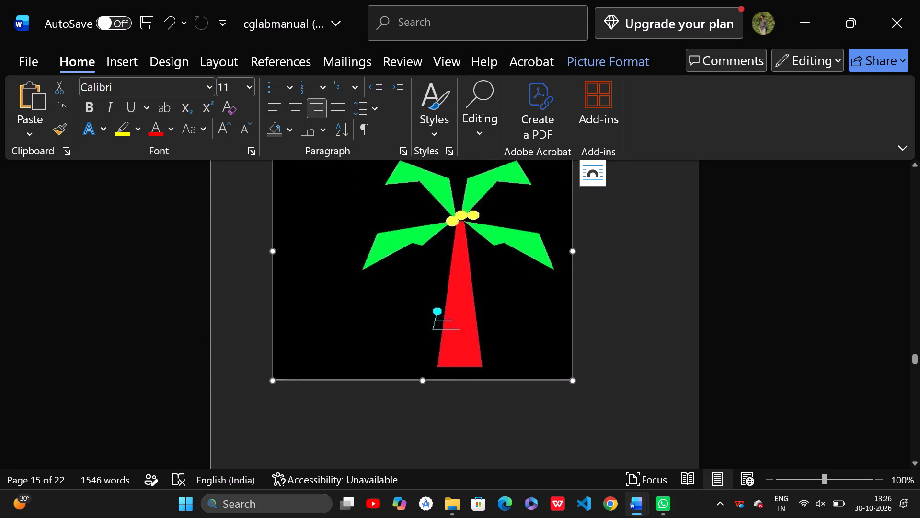
{"action": "left_click_drag", "start_coordinate": [571, 252], "coordinate": [501, 261]}
{"action": "left_click", "coordinate": [597, 353]}
{"action": "scroll", "coordinate": [596, 356], "scroll_direction": "up", "scroll_amount": 3}
{"action": "scroll", "coordinate": [460, 371], "scroll_direction": "down", "scroll_amount": 2}
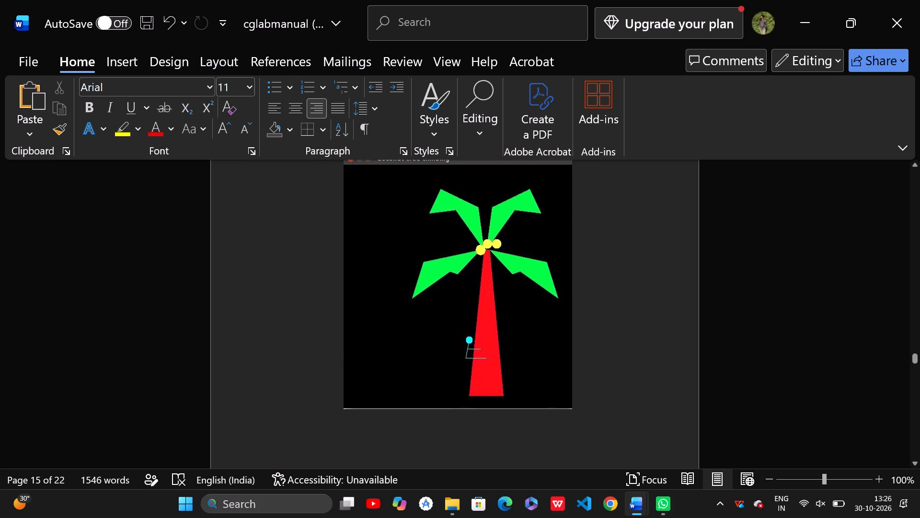
Shrink the first coconut tree image further in height and width, and try to move it toward the page centre.
{"action": "left_click", "coordinate": [452, 343]}
{"action": "left_click_drag", "start_coordinate": [458, 409], "coordinate": [457, 356]}
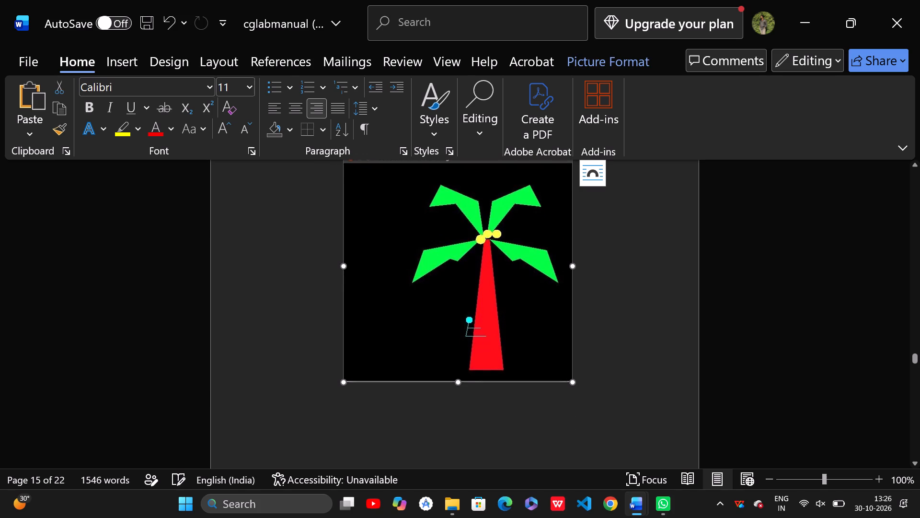
{"action": "left_click_drag", "start_coordinate": [340, 267], "coordinate": [366, 266]}
{"action": "left_click_drag", "start_coordinate": [510, 285], "coordinate": [494, 288]}
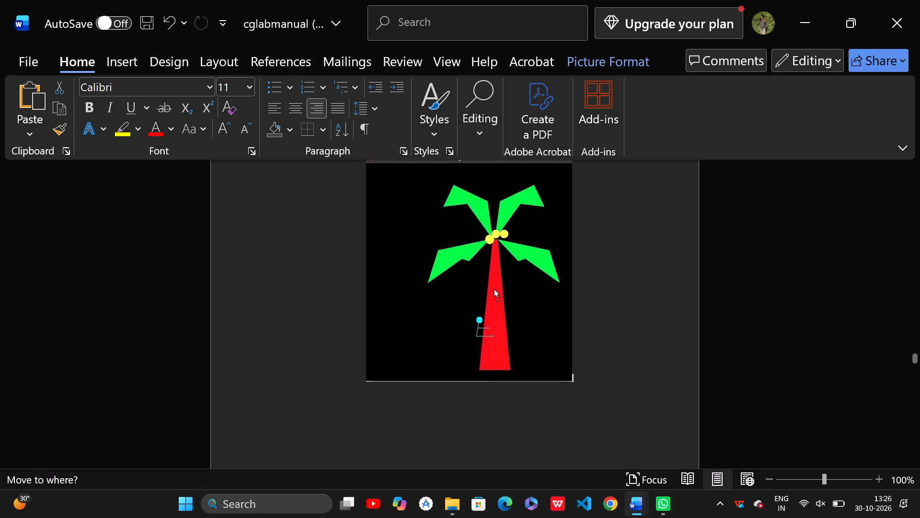
{"action": "left_click_drag", "start_coordinate": [494, 288], "coordinate": [481, 283]}
{"action": "left_click", "coordinate": [606, 331]}
{"action": "scroll", "coordinate": [621, 400], "scroll_direction": "up", "scroll_amount": 3}
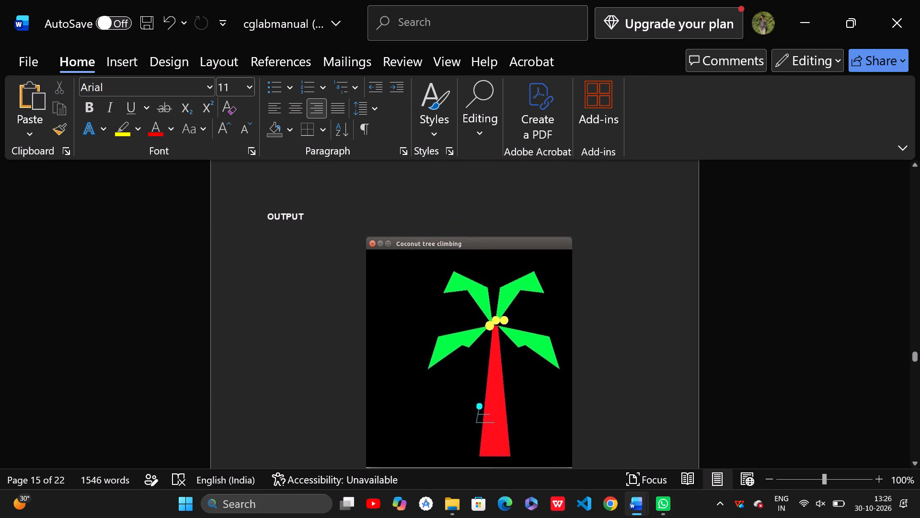
{"action": "left_click", "coordinate": [425, 345]}
{"action": "scroll", "coordinate": [488, 415], "scroll_direction": "down", "scroll_amount": 1}
{"action": "left_click_drag", "start_coordinate": [471, 442], "coordinate": [459, 397]}
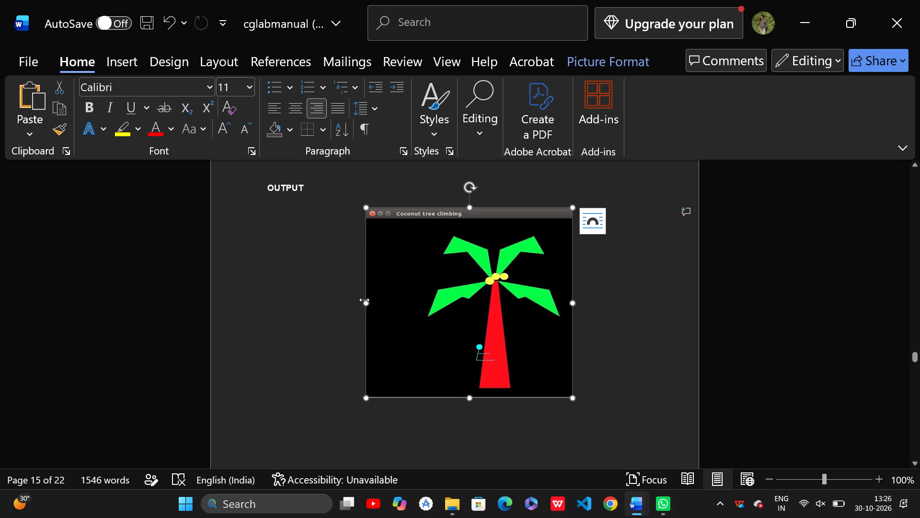
{"action": "left_click_drag", "start_coordinate": [364, 300], "coordinate": [382, 300]}
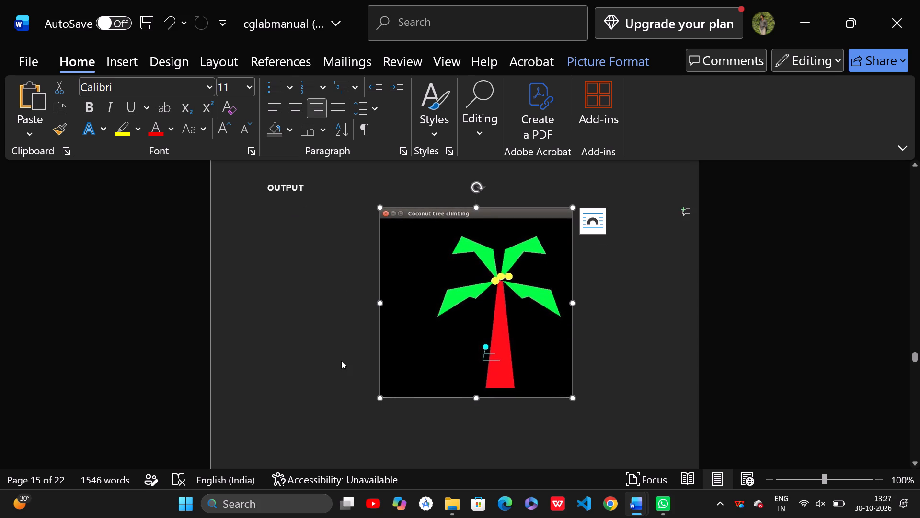
Change the first coconut tree image from right-aligned to centred and insert four spaces before it.
{"action": "left_click", "coordinate": [366, 378]}
{"action": "key", "text": "BackSpace"}
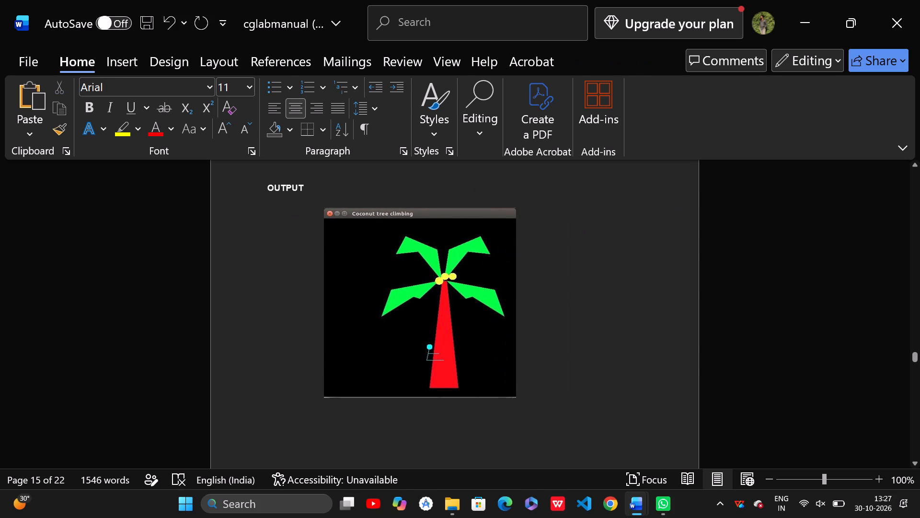
{"action": "key", "text": "space"}
{"action": "key", "text": "space"}
{"action": "key", "text": "space"}
{"action": "key", "text": "space"}
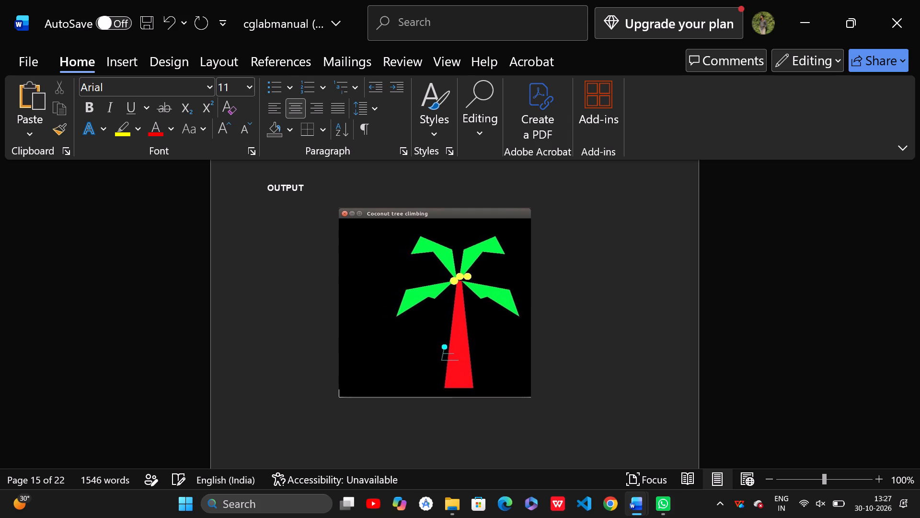
Add a new line below the first coconut tree image.
{"action": "scroll", "coordinate": [419, 404], "scroll_direction": "down", "scroll_amount": 7}
{"action": "scroll", "coordinate": [411, 399], "scroll_direction": "up", "scroll_amount": 4}
{"action": "left_click", "coordinate": [544, 294]}
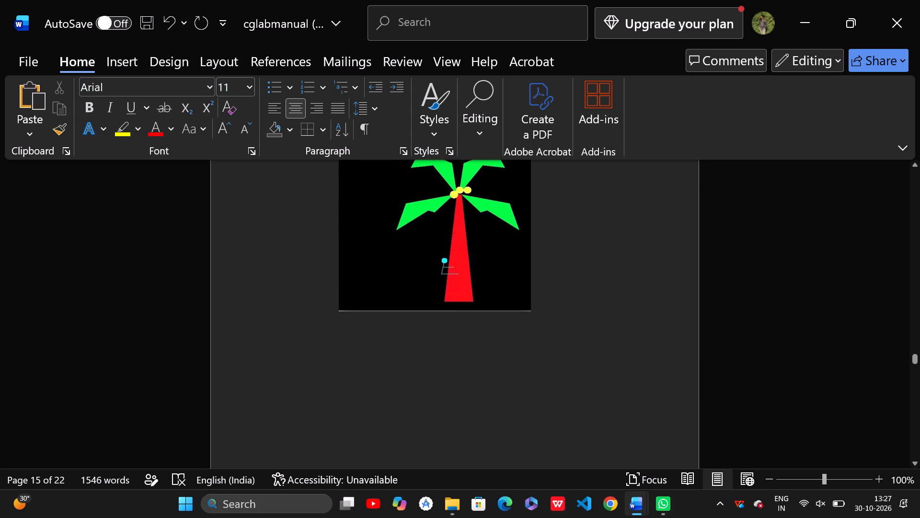
{"action": "key", "text": "Return"}
Cut the second coconut tree image from its page and paste it on a new line below the first one.
{"action": "scroll", "coordinate": [578, 385], "scroll_direction": "down", "scroll_amount": 7}
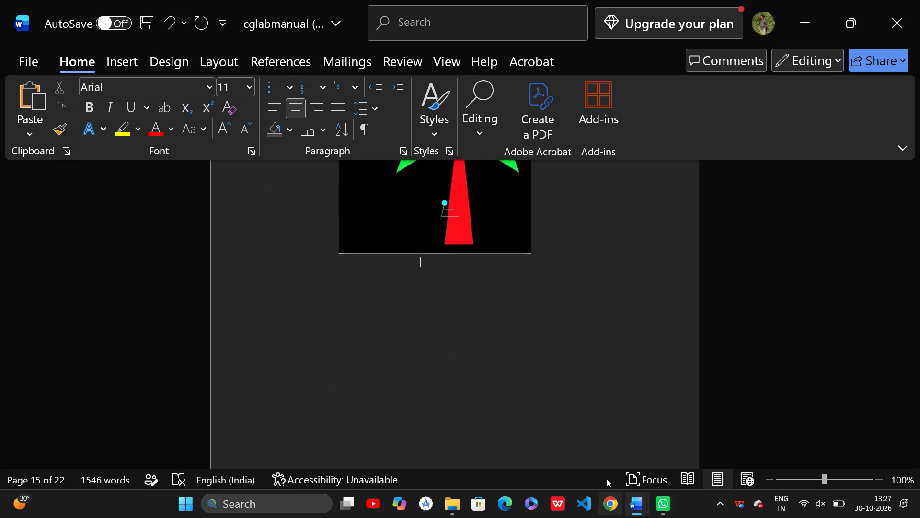
{"action": "scroll", "coordinate": [607, 479], "scroll_direction": "down", "scroll_amount": 20}
{"action": "scroll", "coordinate": [607, 479], "scroll_direction": "down", "scroll_amount": 5}
{"action": "left_click", "coordinate": [497, 346]}
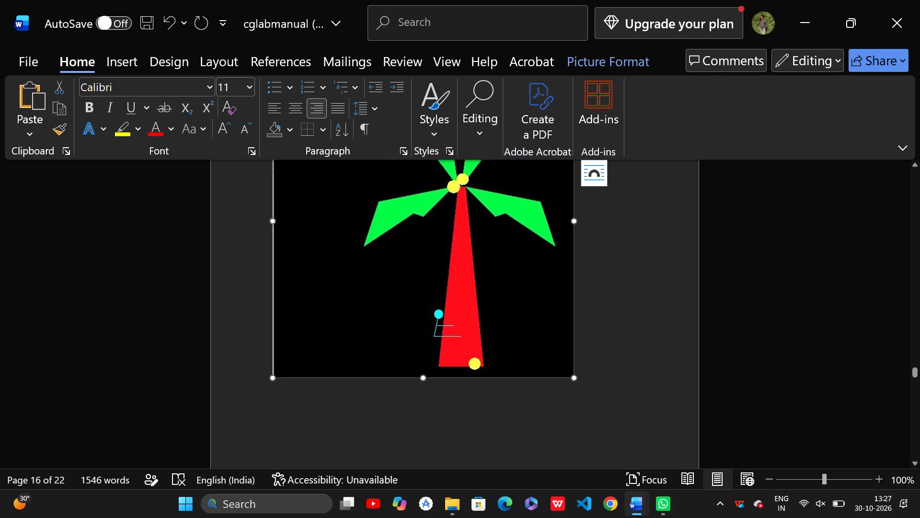
{"action": "right_click", "coordinate": [497, 346]}
{"action": "left_click", "coordinate": [563, 37]}
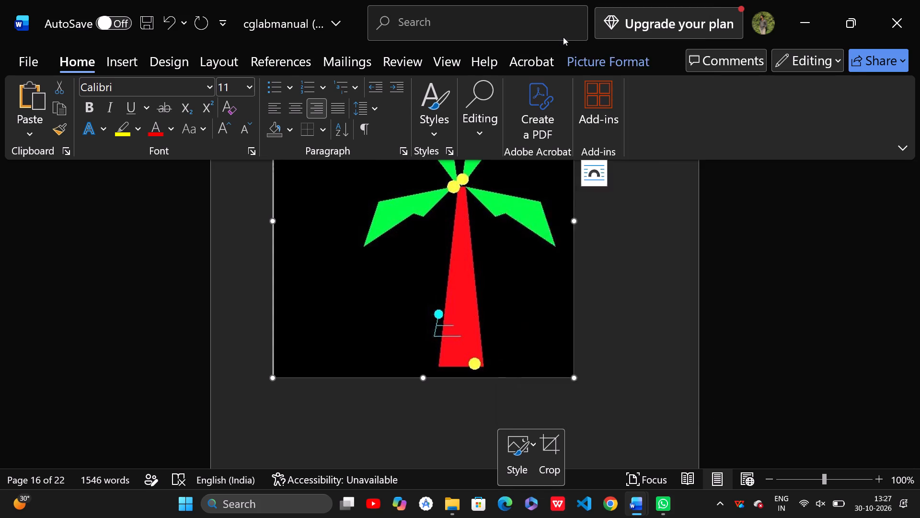
{"action": "scroll", "coordinate": [540, 268], "scroll_direction": "down", "scroll_amount": 2}
{"action": "scroll", "coordinate": [501, 307], "scroll_direction": "up", "scroll_amount": 5}
{"action": "scroll", "coordinate": [450, 342], "scroll_direction": "up", "scroll_amount": 9}
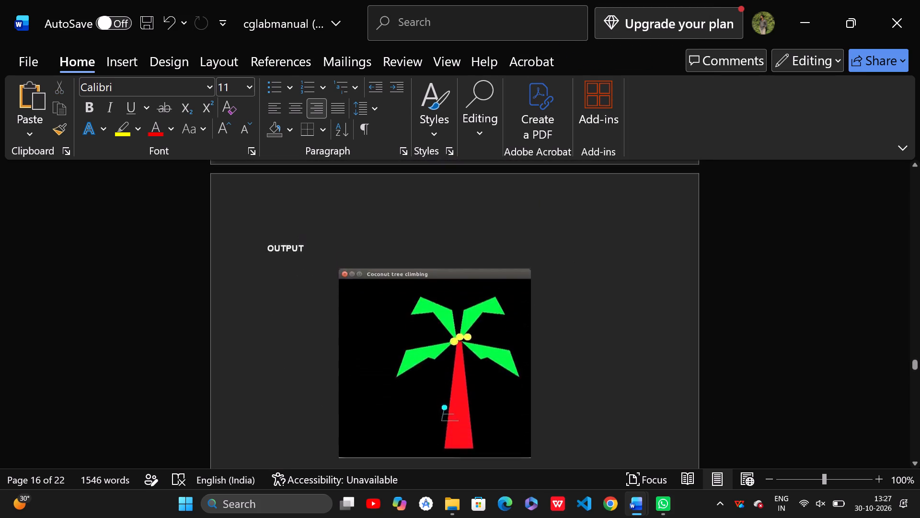
{"action": "scroll", "coordinate": [454, 346], "scroll_direction": "up", "scroll_amount": 4}
{"action": "scroll", "coordinate": [455, 345], "scroll_direction": "down", "scroll_amount": 8}
{"action": "left_click", "coordinate": [554, 362]}
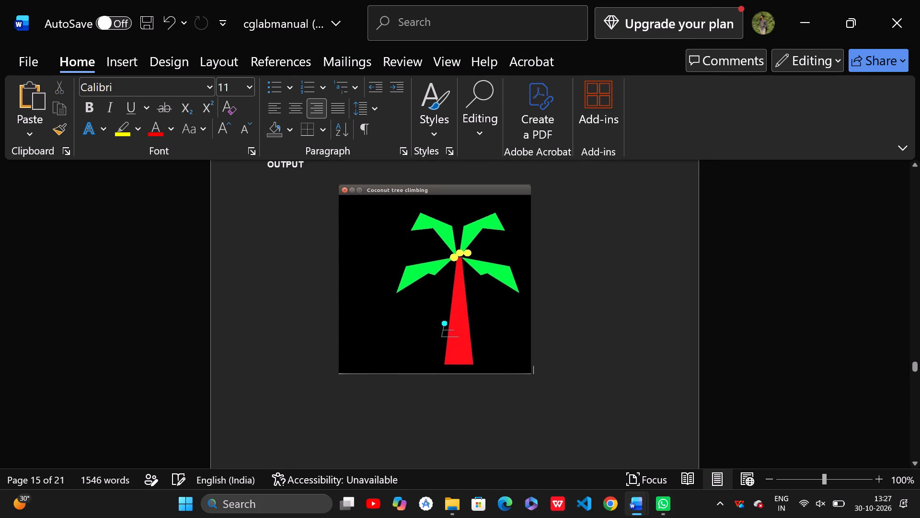
{"action": "key", "text": "Return"}
{"action": "key", "text": "ctrl+v"}
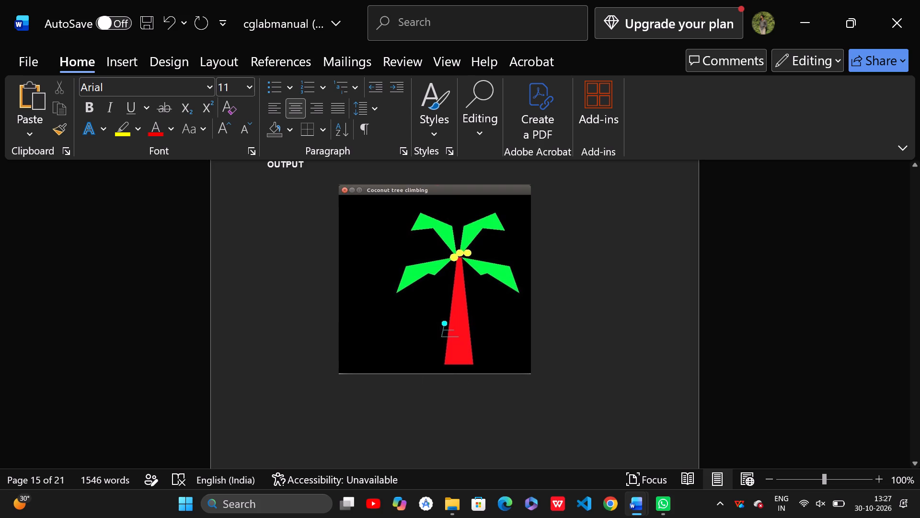
Shrink the pasted second coconut tree image proportionally so it fits below the first image on the same page.
{"action": "scroll", "coordinate": [502, 376], "scroll_direction": "up", "scroll_amount": 5}
{"action": "scroll", "coordinate": [460, 386], "scroll_direction": "down", "scroll_amount": 5}
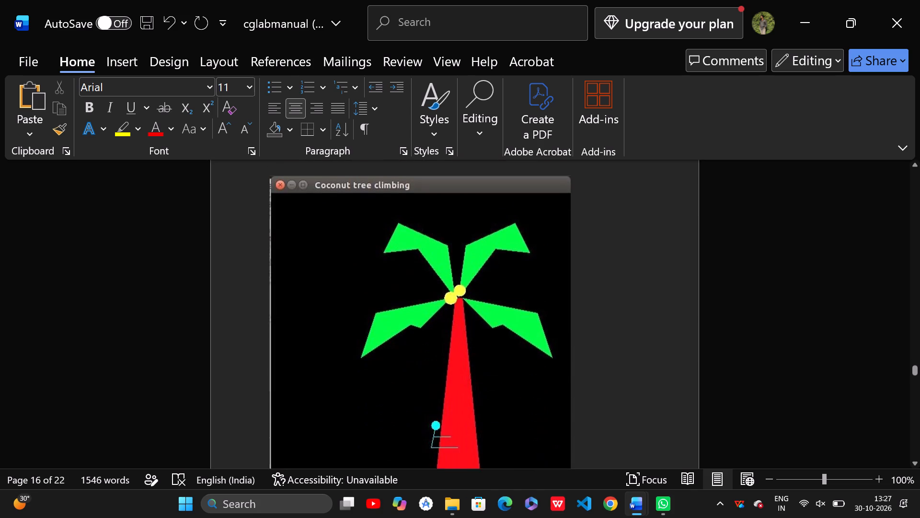
{"action": "left_click", "coordinate": [442, 339]}
{"action": "left_click_drag", "start_coordinate": [571, 449], "coordinate": [506, 360]}
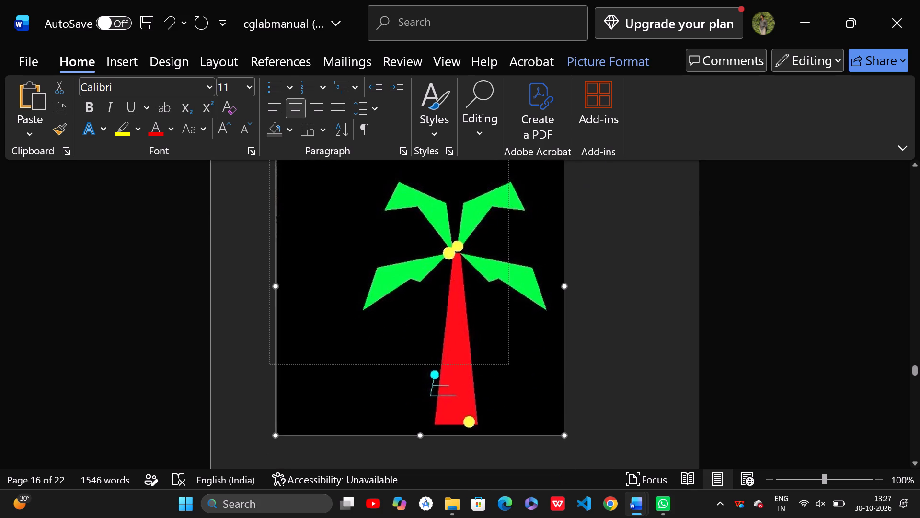
{"action": "left_click_drag", "start_coordinate": [506, 360], "coordinate": [491, 345]}
Insert an empty line between the first and second coconut tree images.
{"action": "scroll", "coordinate": [492, 359], "scroll_direction": "up", "scroll_amount": 4}
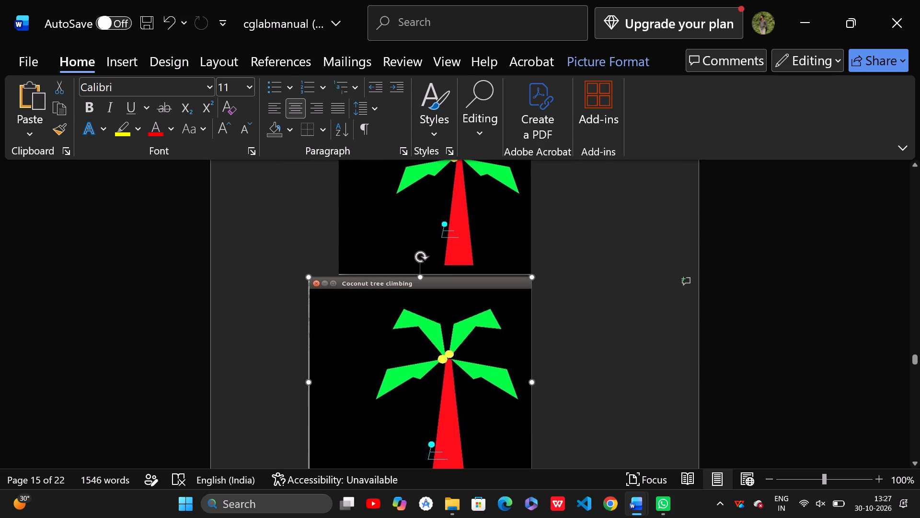
{"action": "left_click", "coordinate": [558, 252]}
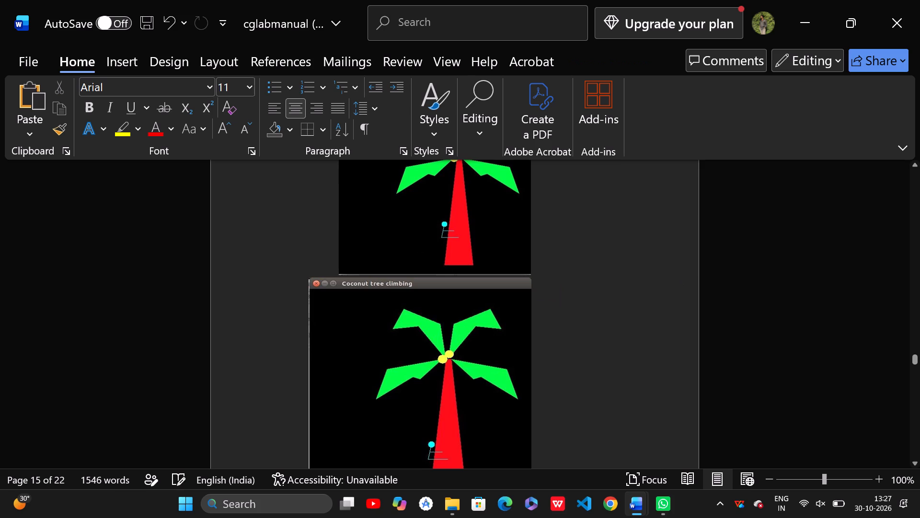
{"action": "key", "text": "Return"}
{"action": "scroll", "coordinate": [497, 290], "scroll_direction": "down", "scroll_amount": 2}
{"action": "scroll", "coordinate": [463, 305], "scroll_direction": "up", "scroll_amount": 2}
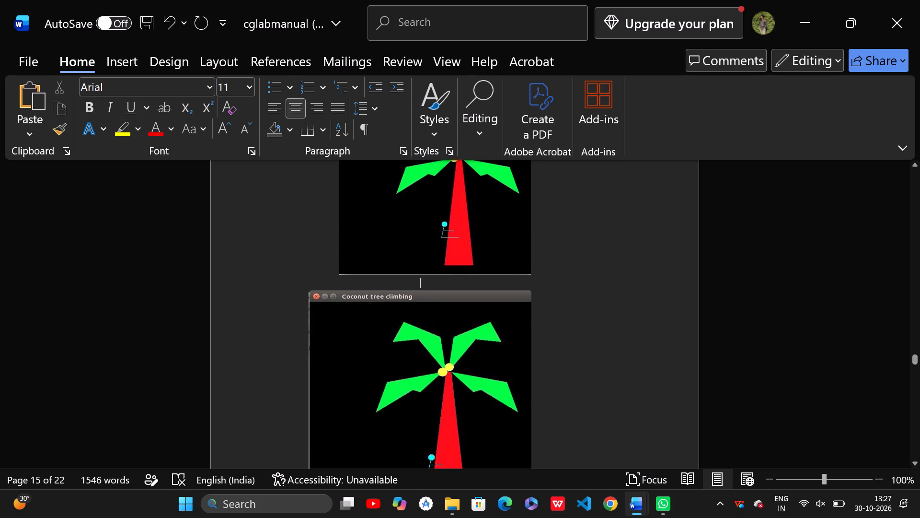
Widen the first coconut tree image to roughly match the width of the second one.
{"action": "left_click", "coordinate": [379, 330]}
{"action": "left_click", "coordinate": [378, 243]}
{"action": "scroll", "coordinate": [383, 258], "scroll_direction": "up", "scroll_amount": 3}
{"action": "left_click_drag", "start_coordinate": [336, 266], "coordinate": [333, 266]}
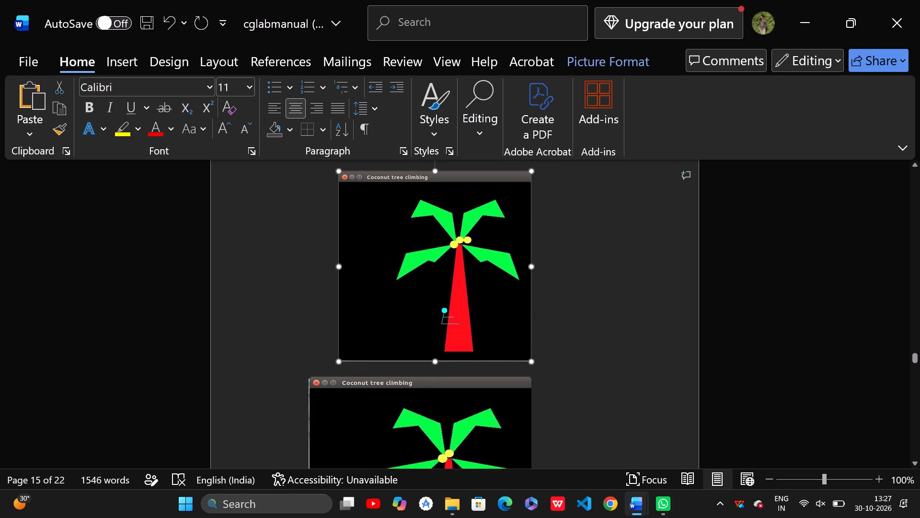
{"action": "left_click_drag", "start_coordinate": [333, 266], "coordinate": [298, 263]}
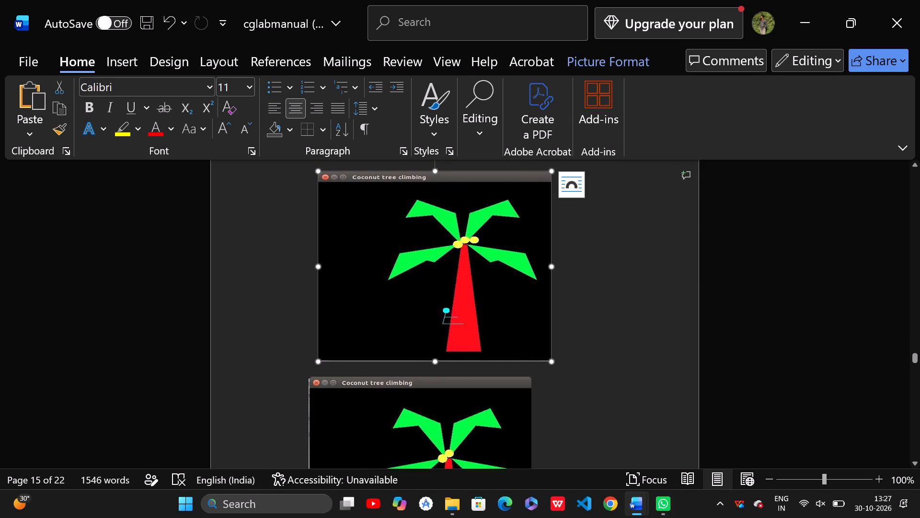
Delete one space before the first coconut tree image to shift it slightly left.
{"action": "scroll", "coordinate": [471, 290], "scroll_direction": "up", "scroll_amount": 3}
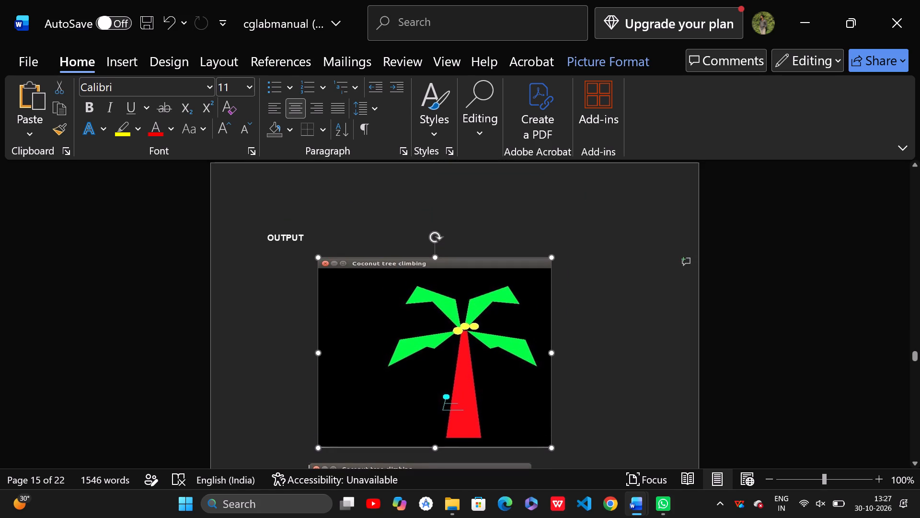
{"action": "left_click", "coordinate": [312, 445]}
{"action": "key", "text": "BackSpace"}
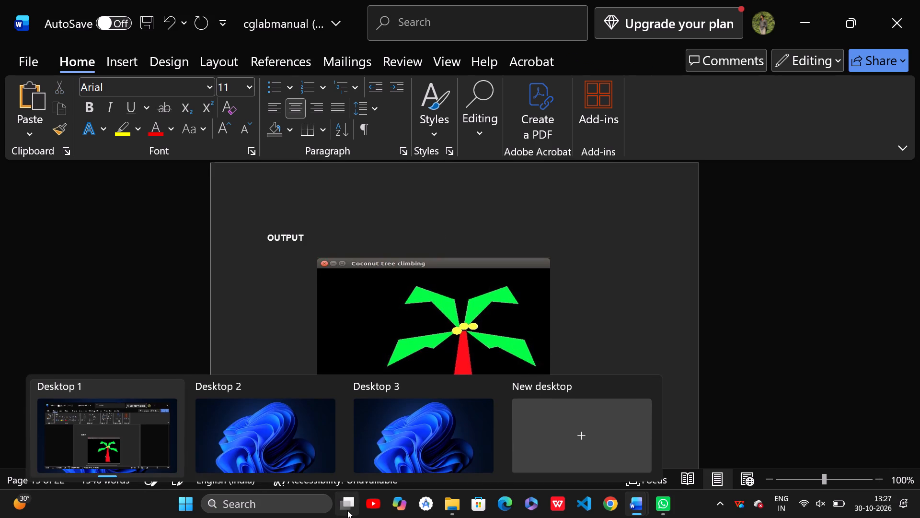
Dismiss the virtual desktop previews and return to the lab manual on Desktop 1.
{"action": "left_click", "coordinate": [312, 317]}
{"action": "left_click", "coordinate": [690, 332]}
{"action": "scroll", "coordinate": [797, 391], "scroll_direction": "down", "scroll_amount": 3}
{"action": "scroll", "coordinate": [690, 341], "scroll_direction": "down", "scroll_amount": 3}
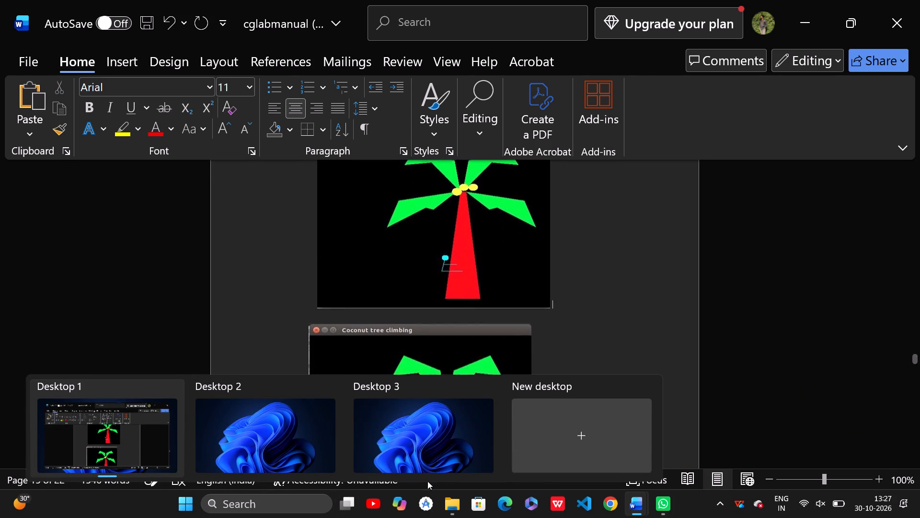
{"action": "left_click", "coordinate": [460, 499]}
{"action": "left_click", "coordinate": [460, 499]}
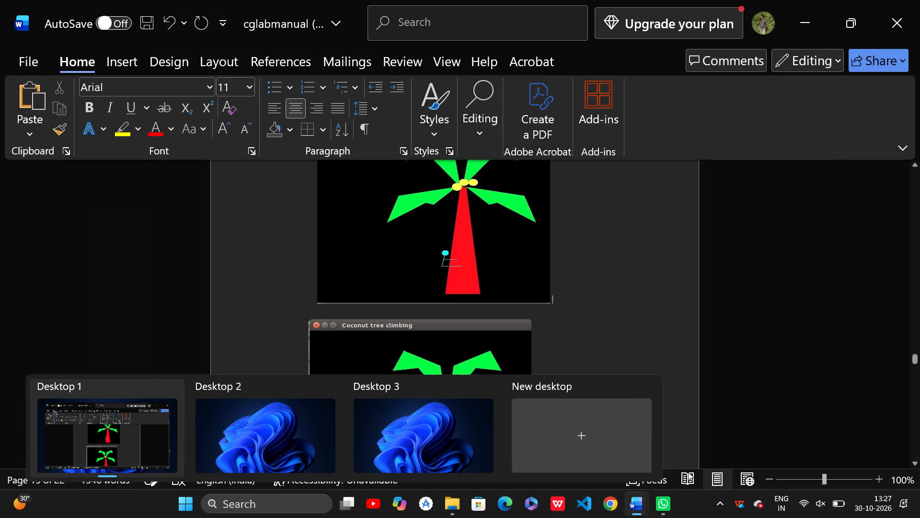
{"action": "left_click", "coordinate": [776, 359]}
{"action": "left_click", "coordinate": [124, 418]}
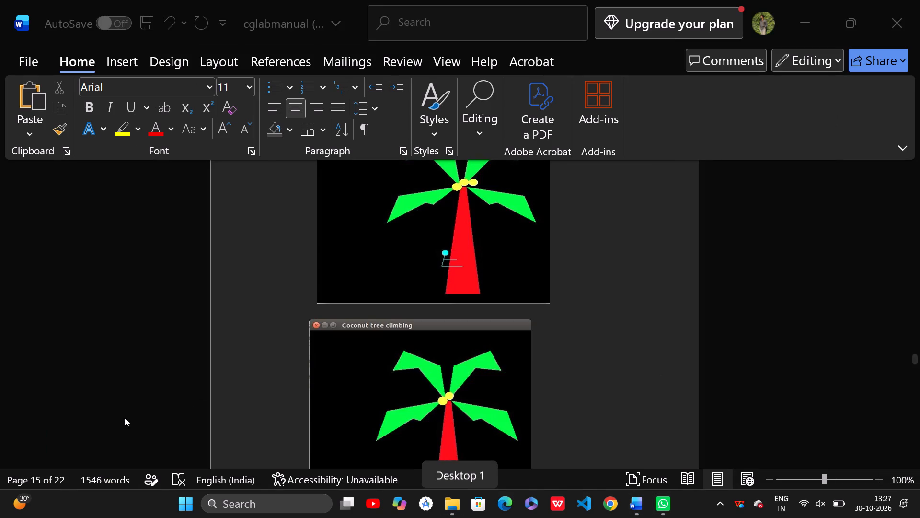
Delete the blank lines above the Experiment No:16 Pacman heading so the heading starts at the top of its page.
{"action": "scroll", "coordinate": [401, 330], "scroll_direction": "down", "scroll_amount": 16}
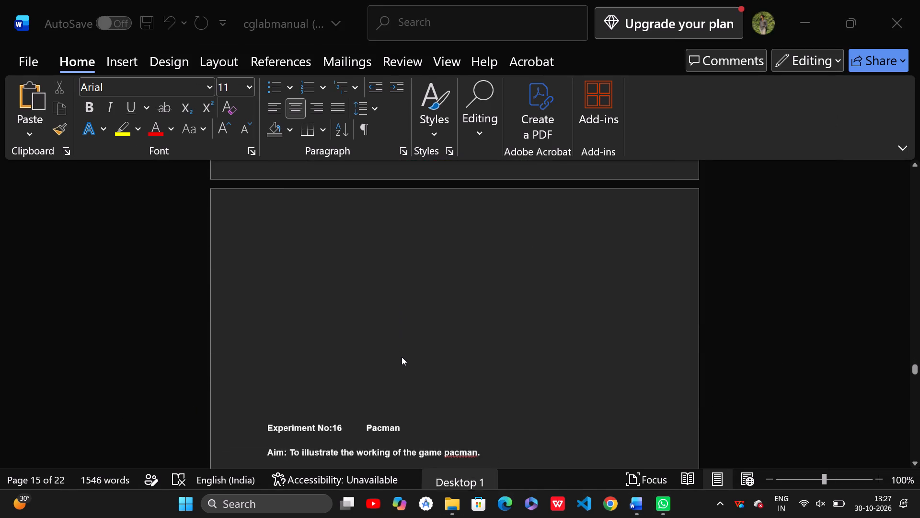
{"action": "scroll", "coordinate": [402, 357], "scroll_direction": "down", "scroll_amount": 4}
{"action": "left_click", "coordinate": [318, 290]}
{"action": "left_click", "coordinate": [281, 310]}
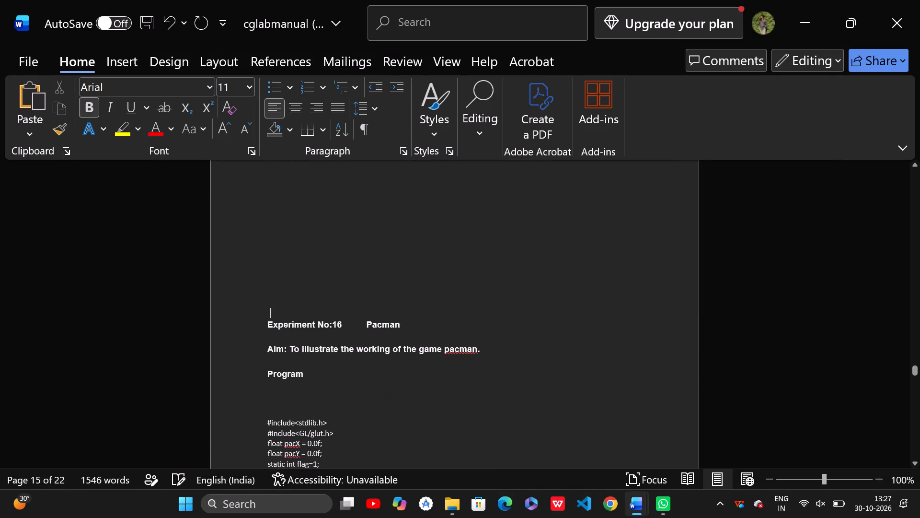
{"action": "key", "text": "BackSpace"}
{"action": "key", "text": "BackSpace"}
{"action": "key", "text": "BackSpace"}
{"action": "key", "text": "BackSpace"}
{"action": "key", "text": "BackSpace"}
{"action": "key", "text": "BackSpace"}
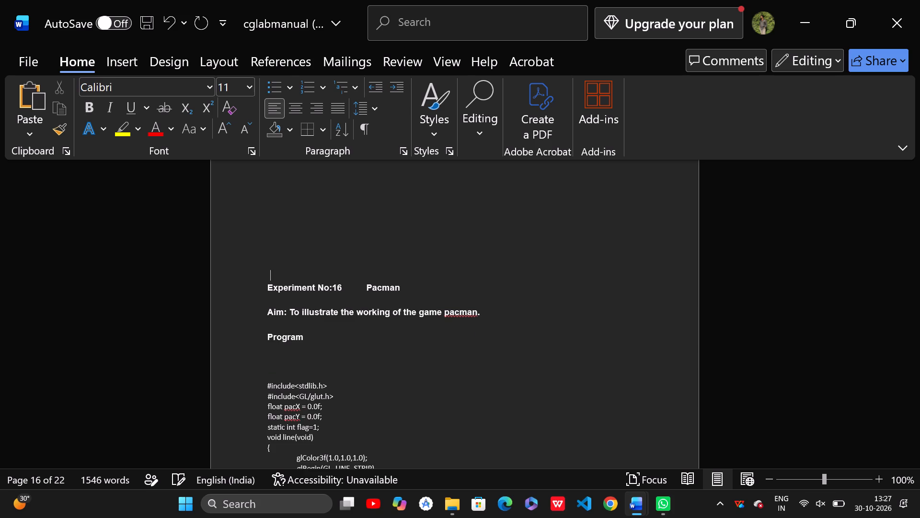
{"action": "scroll", "coordinate": [281, 310], "scroll_direction": "up", "scroll_amount": 2}
{"action": "key", "text": "BackSpace"}
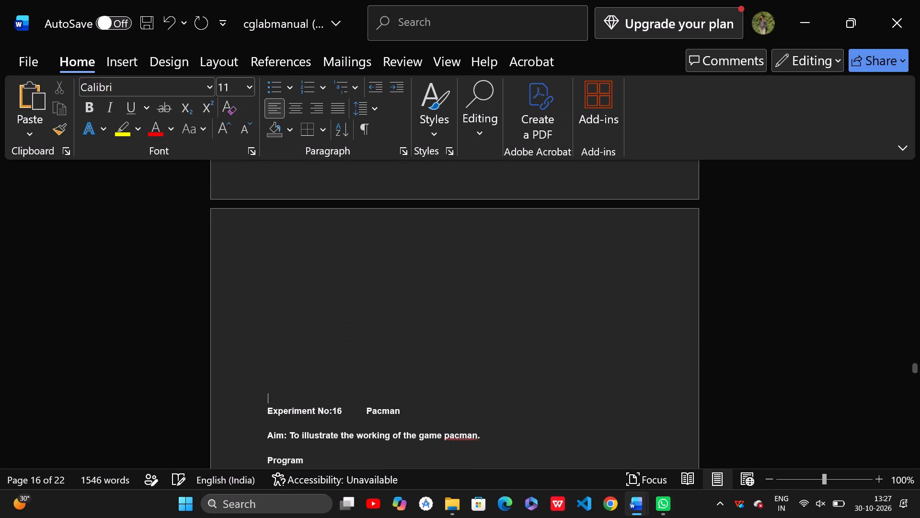
{"action": "key", "text": "BackSpace"}
{"action": "key", "text": "BackSpace"}
{"action": "key", "text": "BackSpace"}
{"action": "key", "text": "BackSpace"}
{"action": "key", "text": "BackSpace"}
{"action": "key", "text": "BackSpace"}
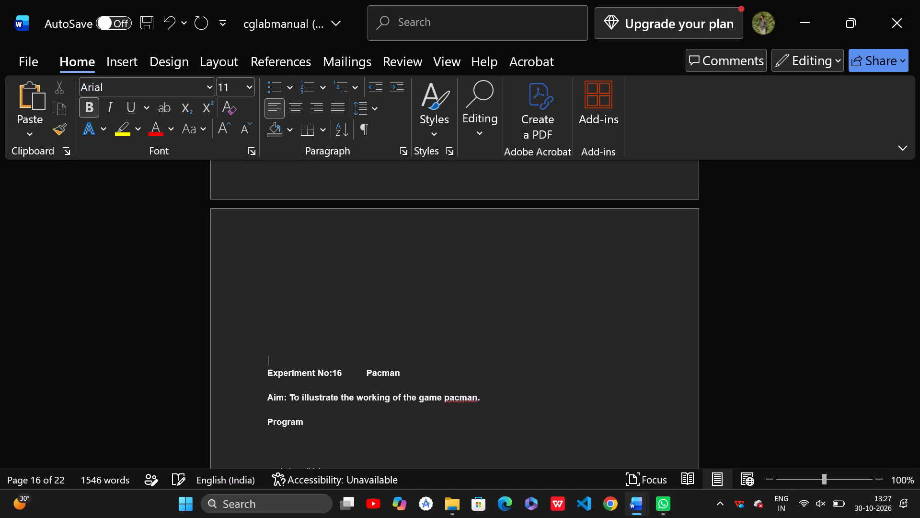
{"action": "key", "text": "BackSpace"}
{"action": "key", "text": "BackSpace"}
{"action": "key", "text": "BackSpace"}
{"action": "key", "text": "BackSpace"}
{"action": "key", "text": "BackSpace"}
{"action": "key", "text": "BackSpace"}
{"action": "key", "text": "BackSpace"}
{"action": "key", "text": "BackSpace"}
{"action": "key", "text": "BackSpace"}
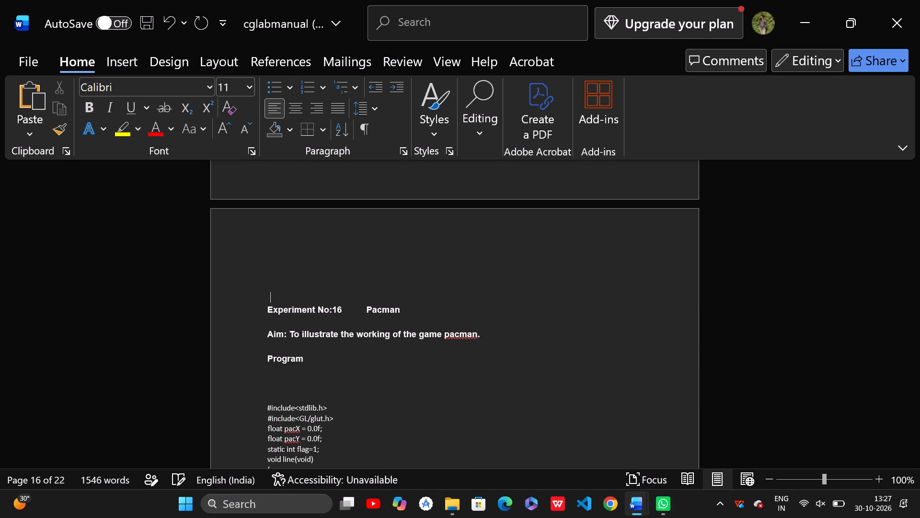
{"action": "key", "text": "BackSpace"}
{"action": "key", "text": "BackSpace"}
{"action": "key", "text": "BackSpace"}
{"action": "key", "text": "BackSpace"}
{"action": "key", "text": "BackSpace"}
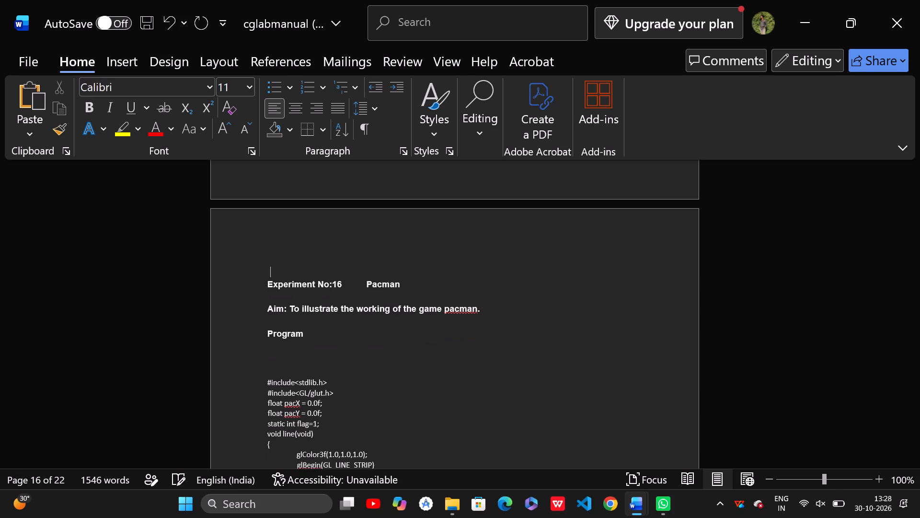
{"action": "key", "text": "BackSpace"}
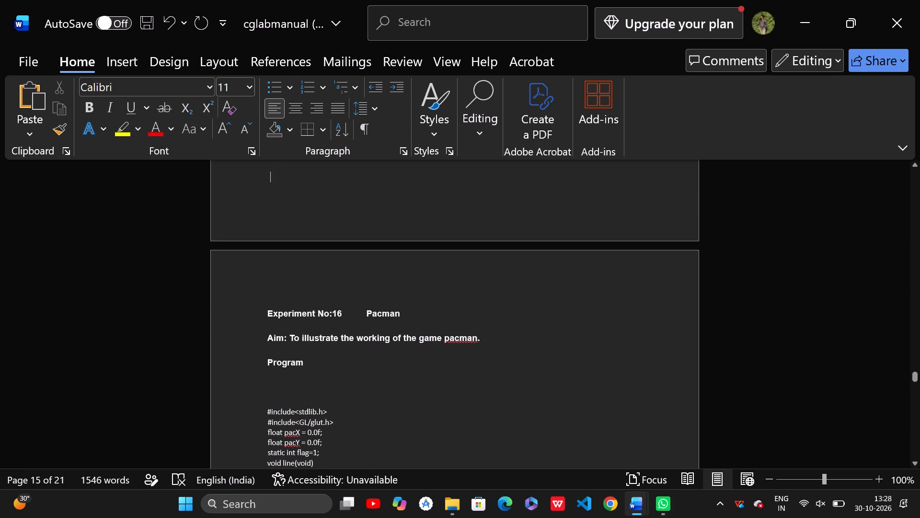
Review the coconut tree output page and the whole Pacman experiment, through its output images to the end of the document.
{"action": "scroll", "coordinate": [281, 310], "scroll_direction": "up", "scroll_amount": 4}
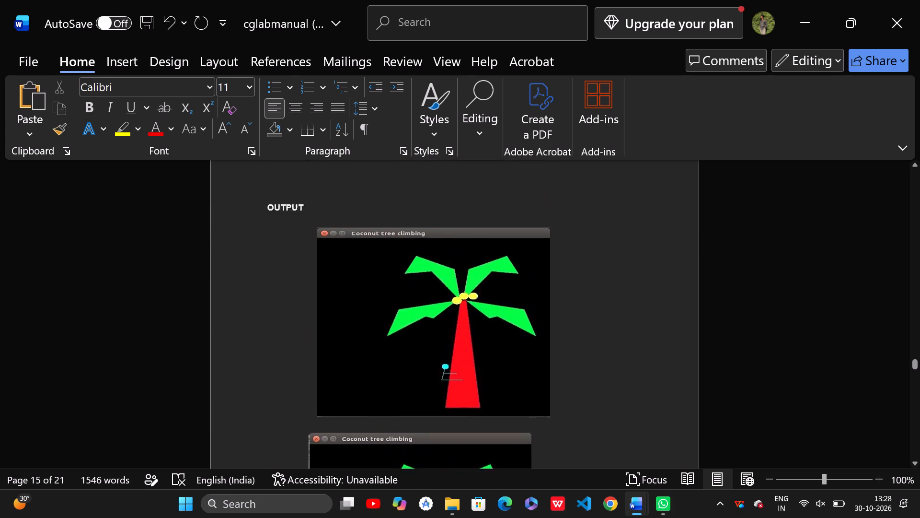
{"action": "scroll", "coordinate": [281, 310], "scroll_direction": "up", "scroll_amount": 2}
{"action": "scroll", "coordinate": [281, 310], "scroll_direction": "down", "scroll_amount": 3}
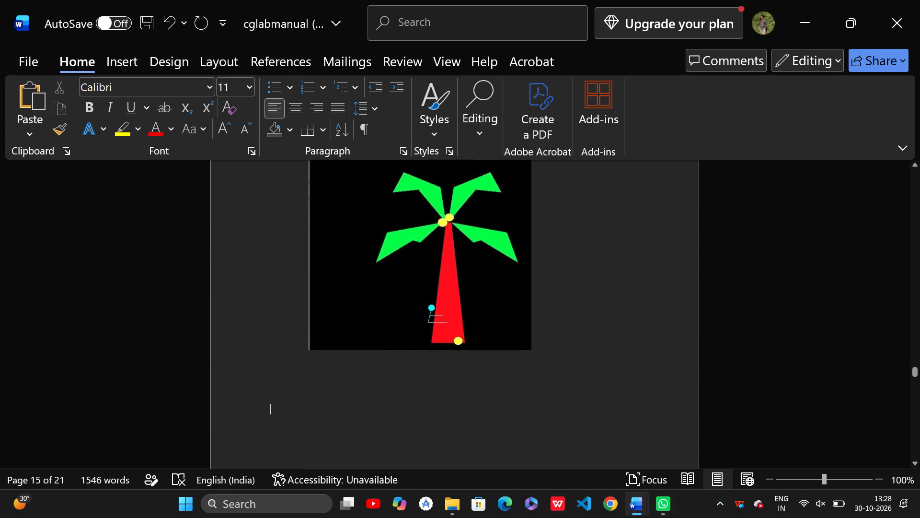
{"action": "scroll", "coordinate": [281, 310], "scroll_direction": "down", "scroll_amount": 7}
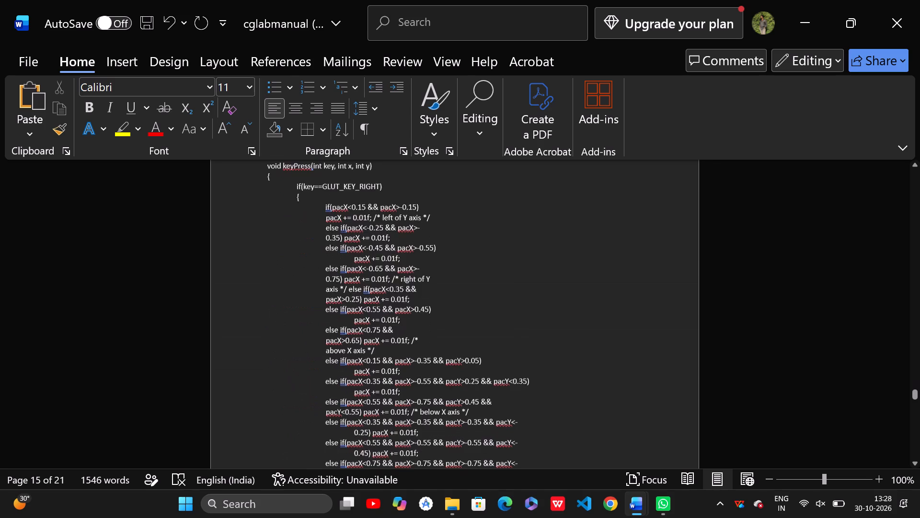
{"action": "scroll", "coordinate": [281, 310], "scroll_direction": "down", "scroll_amount": 4}
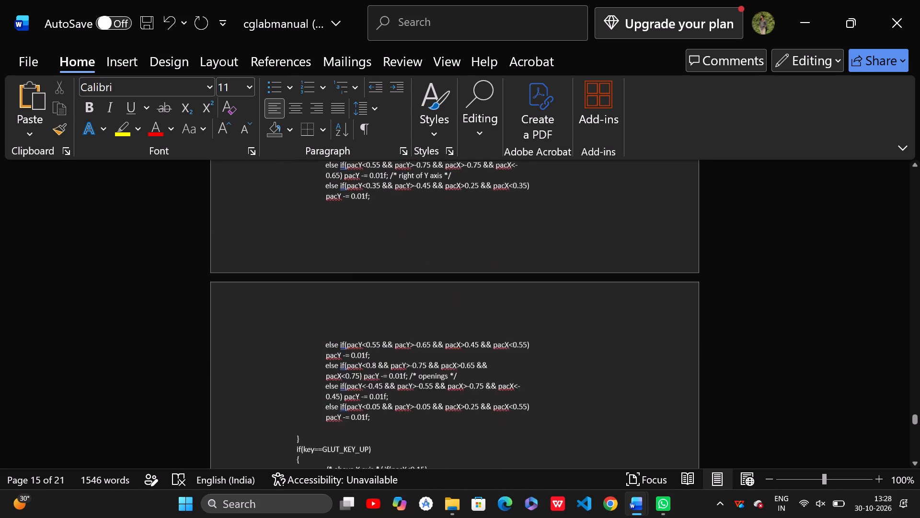
{"action": "scroll", "coordinate": [281, 310], "scroll_direction": "down", "scroll_amount": 4}
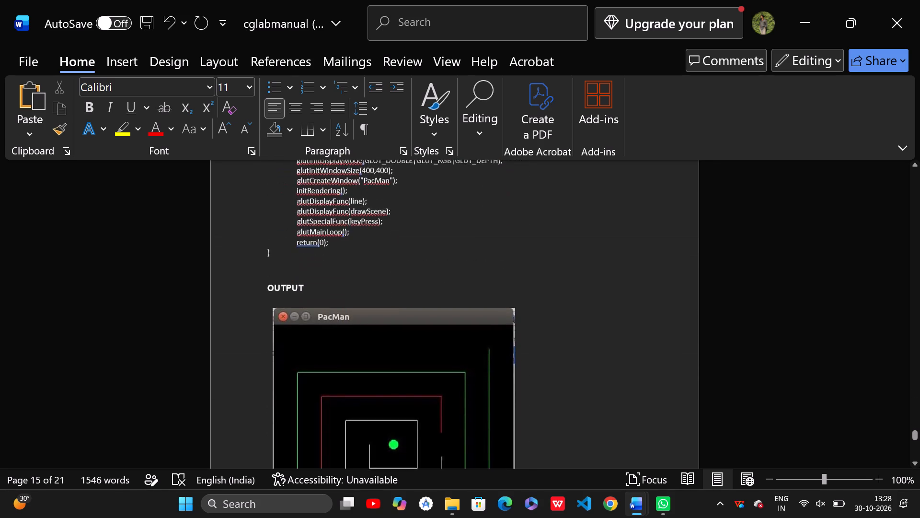
{"action": "scroll", "coordinate": [281, 310], "scroll_direction": "down", "scroll_amount": 2}
{"action": "scroll", "coordinate": [281, 310], "scroll_direction": "up", "scroll_amount": 1}
{"action": "scroll", "coordinate": [274, 313], "scroll_direction": "down", "scroll_amount": 2}
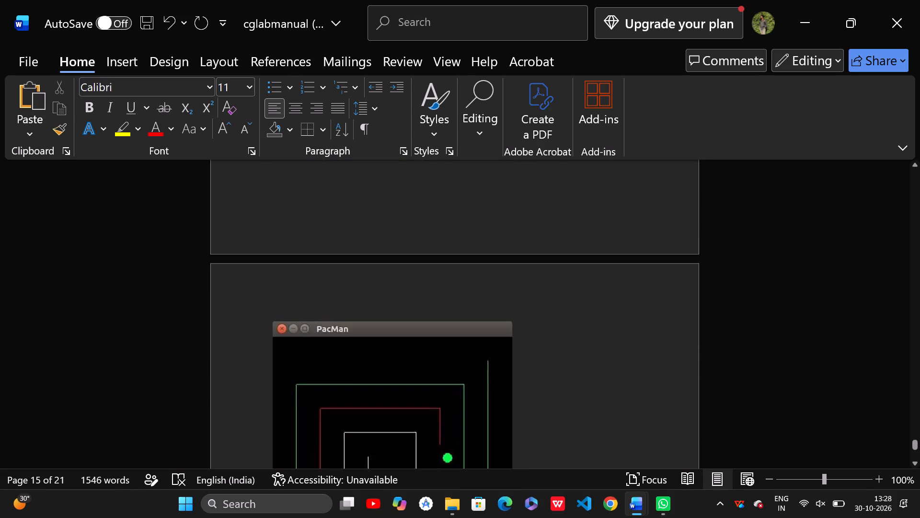
{"action": "scroll", "coordinate": [274, 313], "scroll_direction": "down", "scroll_amount": 7}
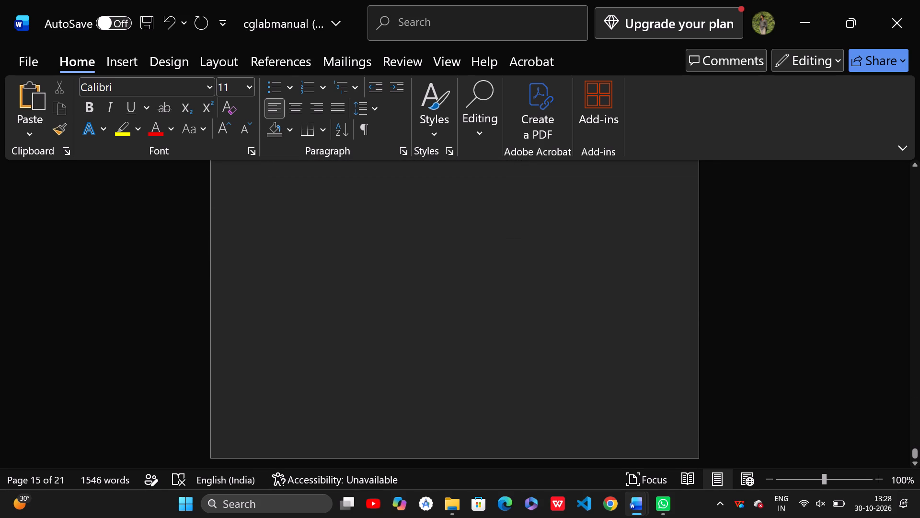
Shrink the first PacMan output image, under the OUTPUT heading, proportionally to roughly three quarters of its width.
{"action": "scroll", "coordinate": [357, 291], "scroll_direction": "up", "scroll_amount": 12}
{"action": "scroll", "coordinate": [417, 351], "scroll_direction": "up", "scroll_amount": 11}
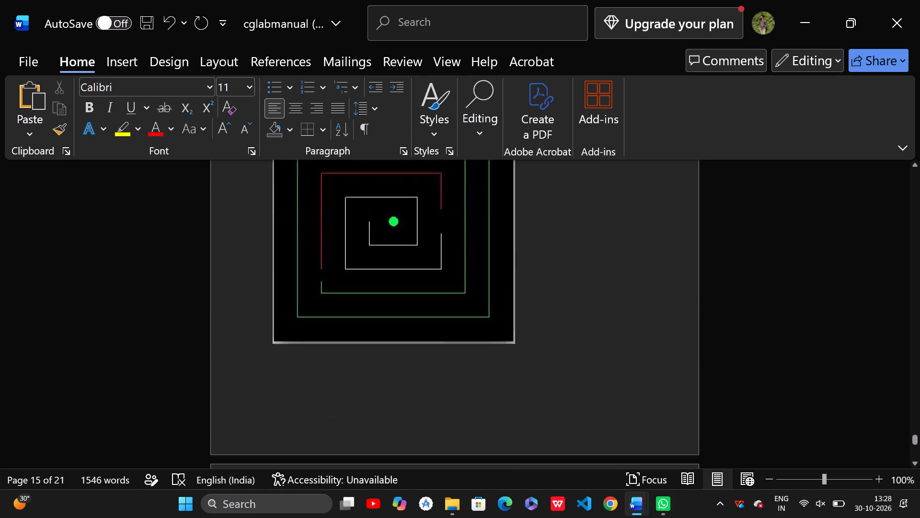
{"action": "scroll", "coordinate": [429, 363], "scroll_direction": "up", "scroll_amount": 11}
{"action": "scroll", "coordinate": [431, 362], "scroll_direction": "down", "scroll_amount": 10}
{"action": "left_click", "coordinate": [416, 332]}
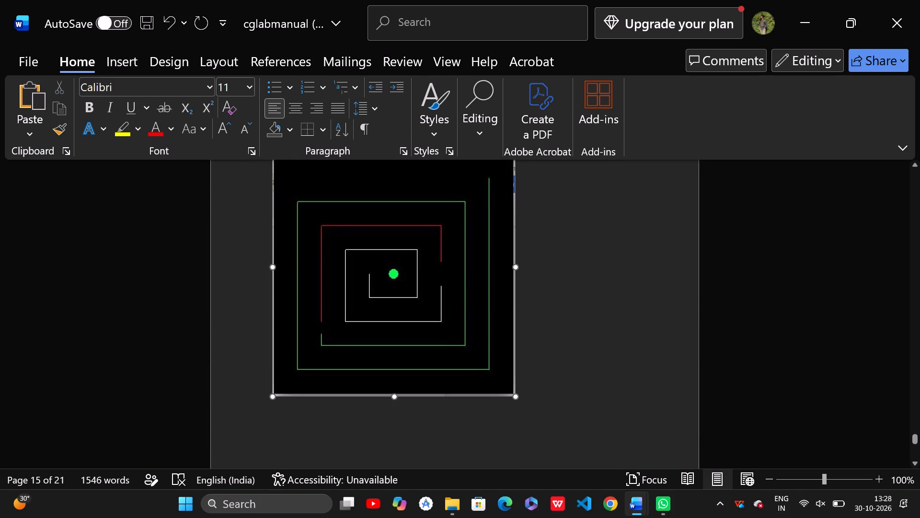
{"action": "left_click_drag", "start_coordinate": [517, 396], "coordinate": [460, 299]}
{"action": "scroll", "coordinate": [541, 334], "scroll_direction": "up", "scroll_amount": 6}
Shrink the second PacMan output image in both height and width, making it slightly narrower than the first PacMan image.
{"action": "scroll", "coordinate": [551, 348], "scroll_direction": "down", "scroll_amount": 11}
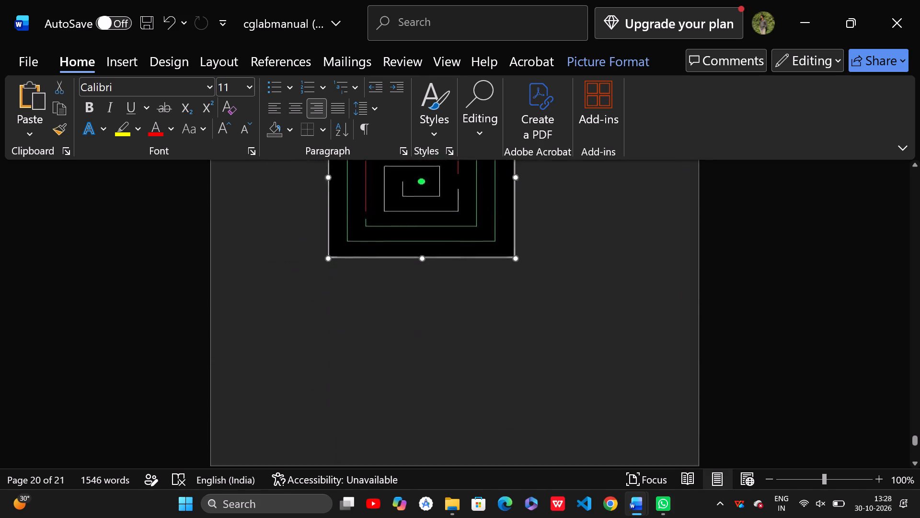
{"action": "scroll", "coordinate": [530, 335], "scroll_direction": "down", "scroll_amount": 6}
{"action": "left_click", "coordinate": [434, 350]}
{"action": "scroll", "coordinate": [440, 371], "scroll_direction": "down", "scroll_amount": 3}
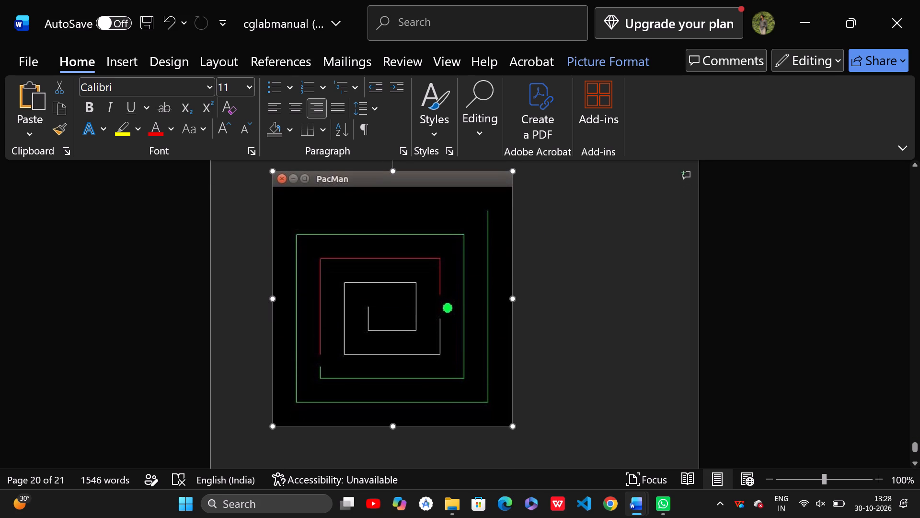
{"action": "left_click_drag", "start_coordinate": [393, 425], "coordinate": [405, 376]}
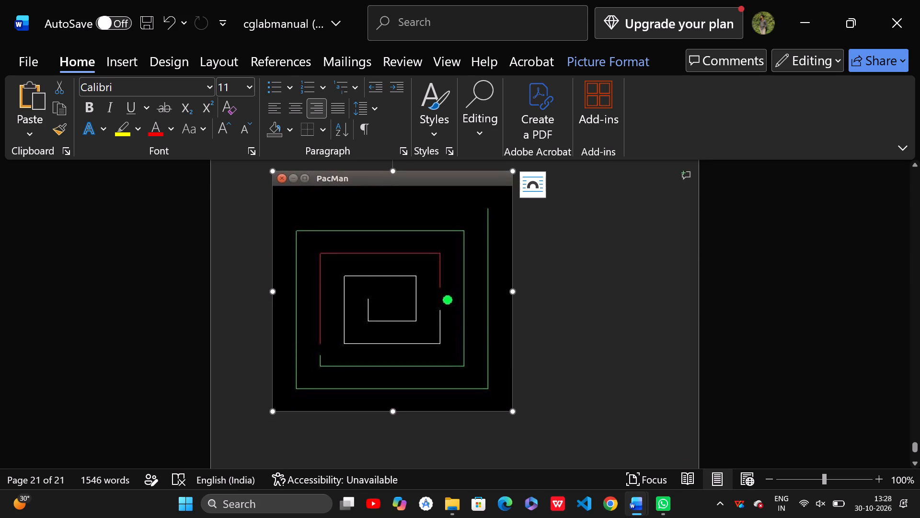
{"action": "left_click", "coordinate": [513, 407]}
{"action": "left_click_drag", "start_coordinate": [512, 411], "coordinate": [475, 352]}
{"action": "scroll", "coordinate": [487, 361], "scroll_direction": "up", "scroll_amount": 4}
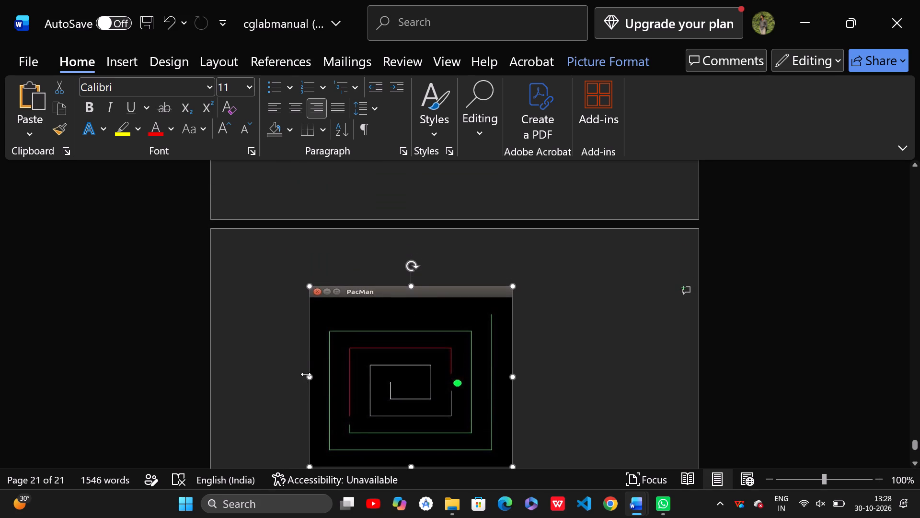
{"action": "left_click_drag", "start_coordinate": [308, 375], "coordinate": [325, 376]}
{"action": "left_click_drag", "start_coordinate": [516, 468], "coordinate": [498, 454]}
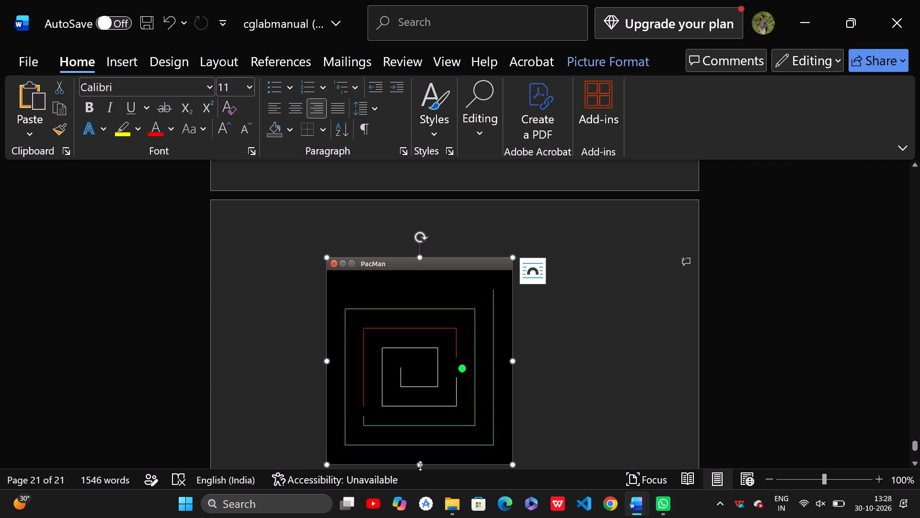
{"action": "left_click_drag", "start_coordinate": [420, 466], "coordinate": [418, 441]}
{"action": "left_click_drag", "start_coordinate": [513, 457], "coordinate": [512, 457]}
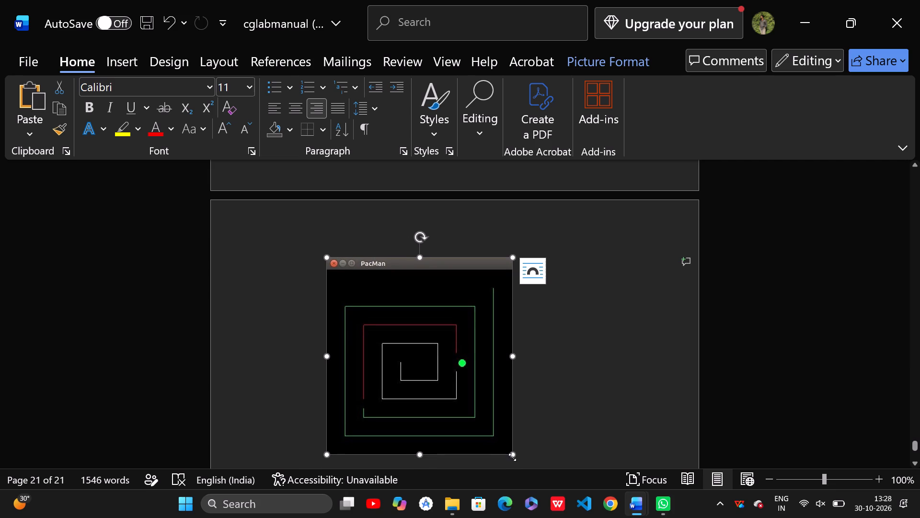
{"action": "left_click_drag", "start_coordinate": [512, 457], "coordinate": [496, 437]}
{"action": "left_click_drag", "start_coordinate": [512, 450], "coordinate": [495, 434]}
Shrink the first PacMan output image slightly further, keeping its proportions.
{"action": "scroll", "coordinate": [532, 421], "scroll_direction": "up", "scroll_amount": 3}
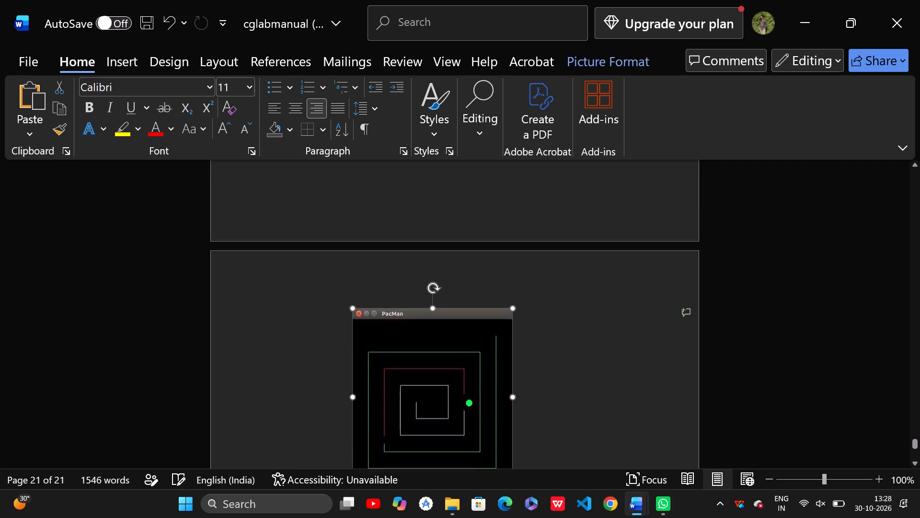
{"action": "scroll", "coordinate": [532, 421], "scroll_direction": "up", "scroll_amount": 2}
{"action": "scroll", "coordinate": [489, 301], "scroll_direction": "up", "scroll_amount": 5}
{"action": "left_click", "coordinate": [484, 274]}
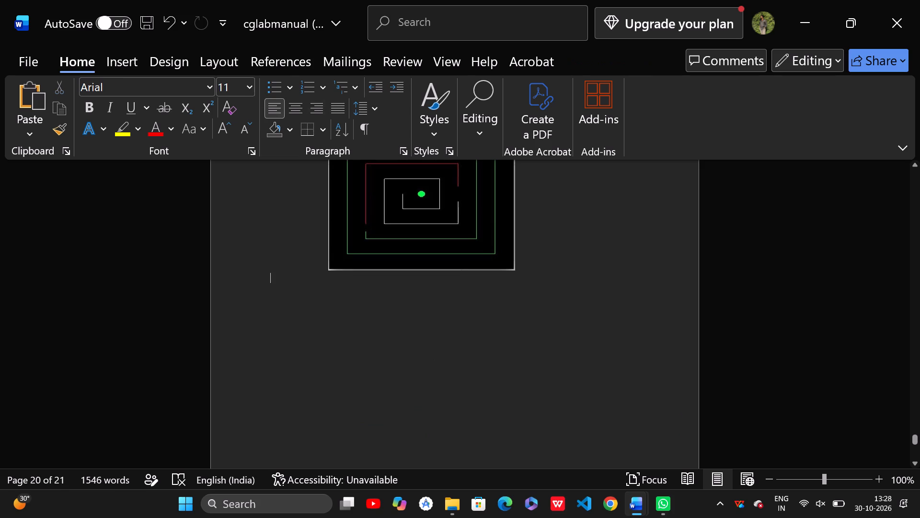
{"action": "left_click", "coordinate": [400, 237]}
{"action": "left_click_drag", "start_coordinate": [423, 276], "coordinate": [421, 259]}
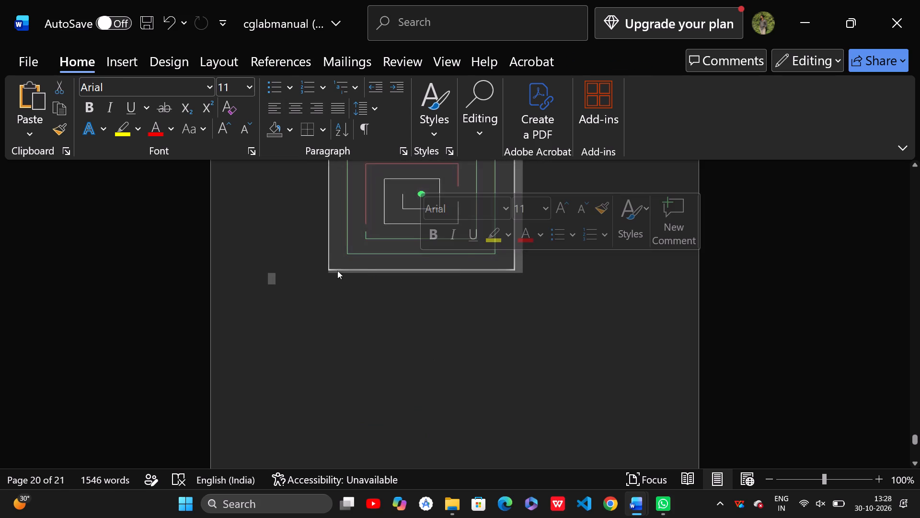
{"action": "left_click", "coordinate": [335, 267]}
{"action": "left_click_drag", "start_coordinate": [326, 272], "coordinate": [336, 269]}
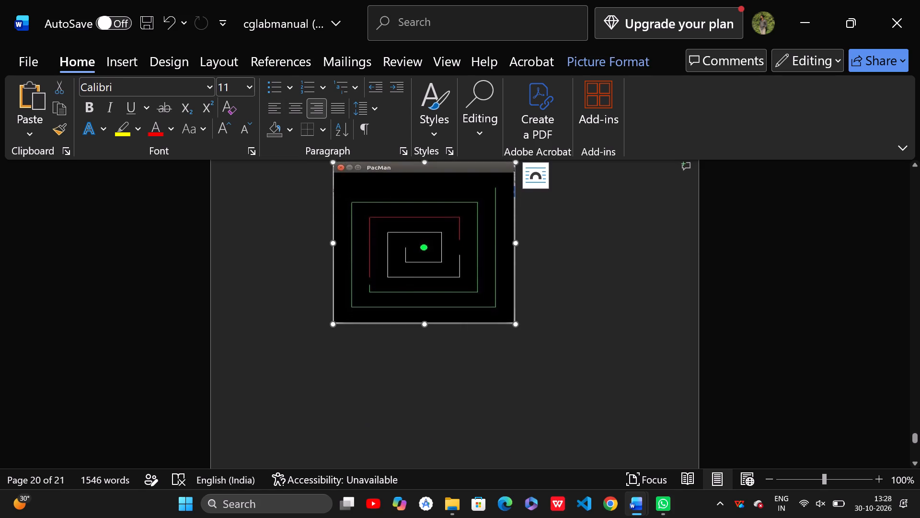
Reduce the height of the second PacMan output image, on the following page, by about a quarter without changing its width.
{"action": "scroll", "coordinate": [507, 333], "scroll_direction": "up", "scroll_amount": 4}
{"action": "scroll", "coordinate": [508, 341], "scroll_direction": "down", "scroll_amount": 15}
{"action": "left_click", "coordinate": [338, 303]}
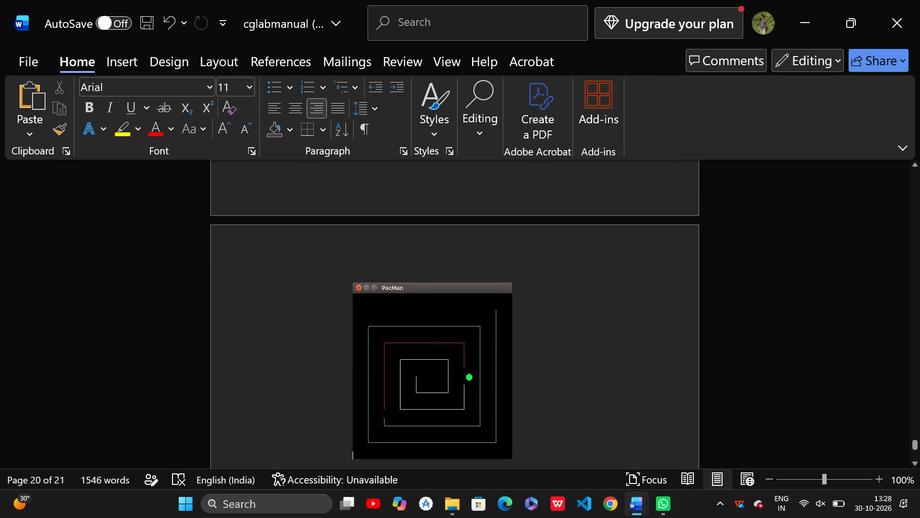
{"action": "left_click", "coordinate": [365, 257]}
{"action": "left_click", "coordinate": [386, 264]}
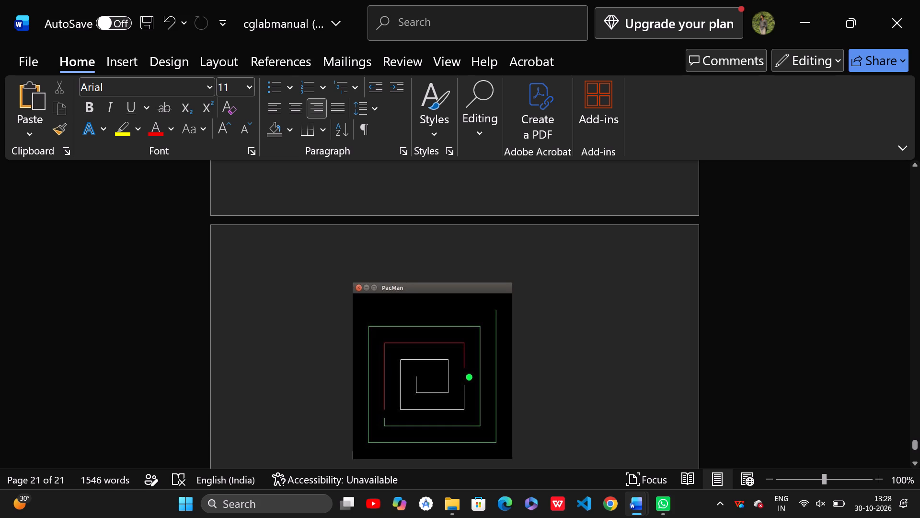
{"action": "left_click", "coordinate": [348, 288]}
{"action": "left_click", "coordinate": [426, 341]}
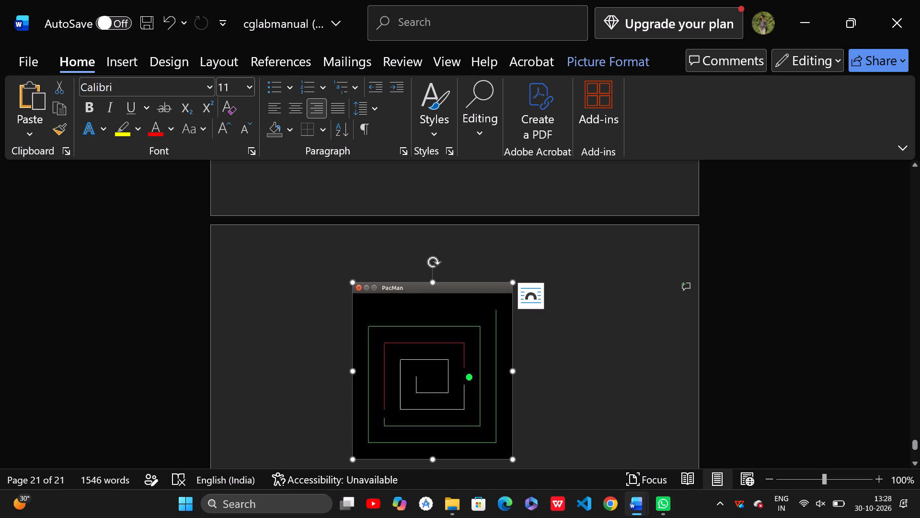
{"action": "left_click_drag", "start_coordinate": [434, 459], "coordinate": [432, 447]}
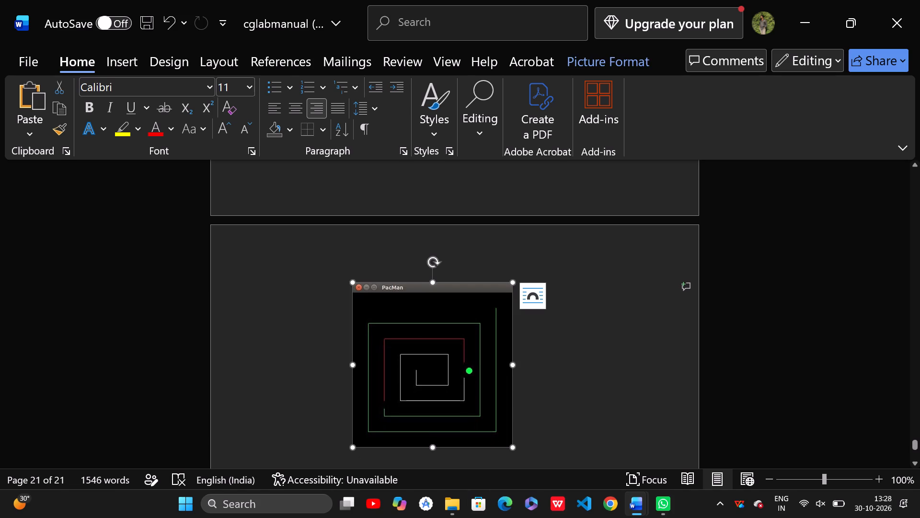
{"action": "left_click_drag", "start_coordinate": [434, 449], "coordinate": [429, 423]}
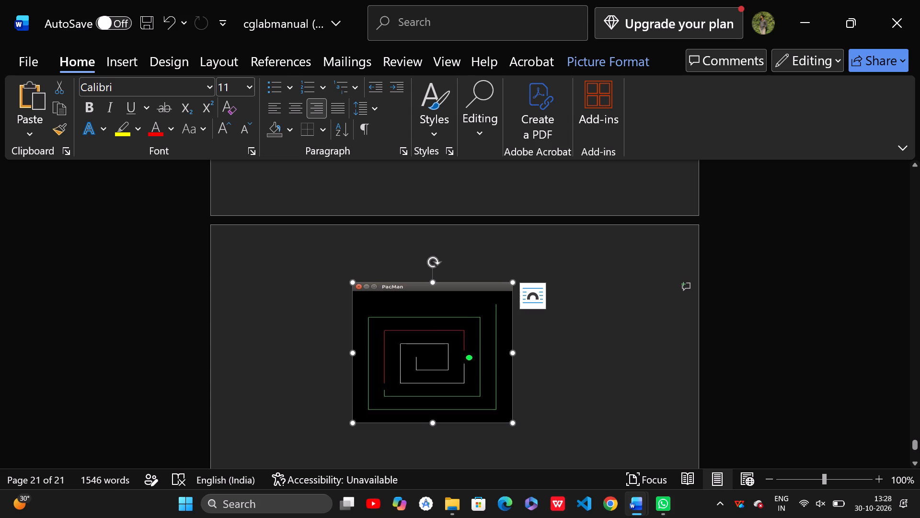
{"action": "left_click_drag", "start_coordinate": [437, 425], "coordinate": [436, 439]}
{"action": "left_click", "coordinate": [448, 378]}
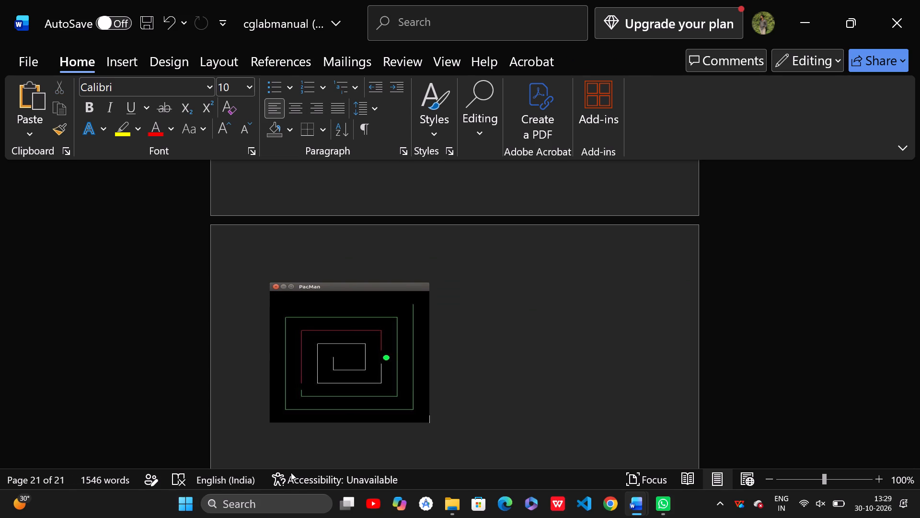
Move the second PacMan output image onto a new line below the first PacMan image on the preceding page.
{"action": "scroll", "coordinate": [352, 325], "scroll_direction": "up", "scroll_amount": 2}
{"action": "left_click", "coordinate": [361, 412]}
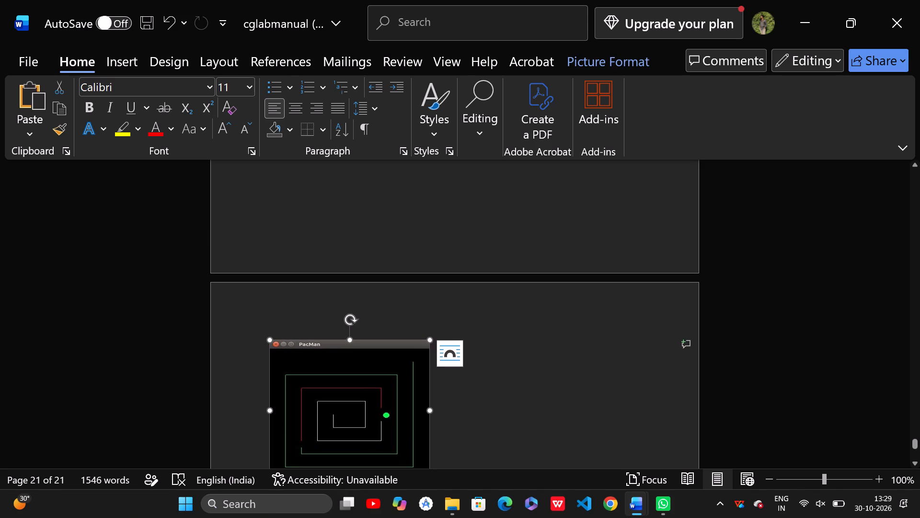
{"action": "right_click", "coordinate": [309, 392]}
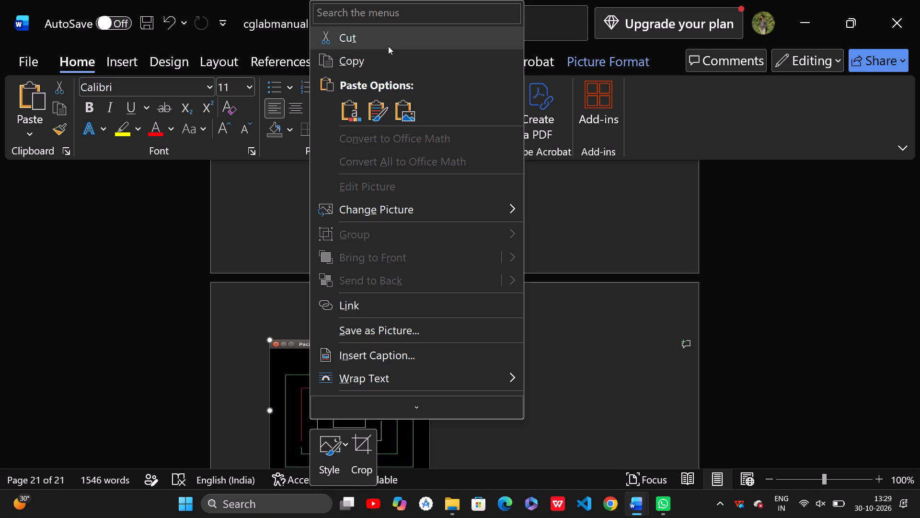
{"action": "left_click", "coordinate": [388, 43]}
{"action": "scroll", "coordinate": [485, 226], "scroll_direction": "up", "scroll_amount": 5}
{"action": "left_click", "coordinate": [526, 254]}
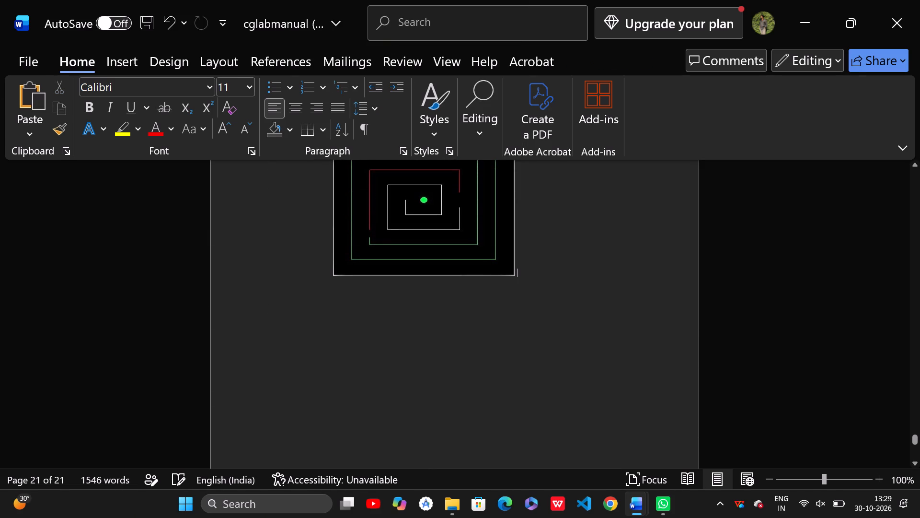
{"action": "key", "text": "Return"}
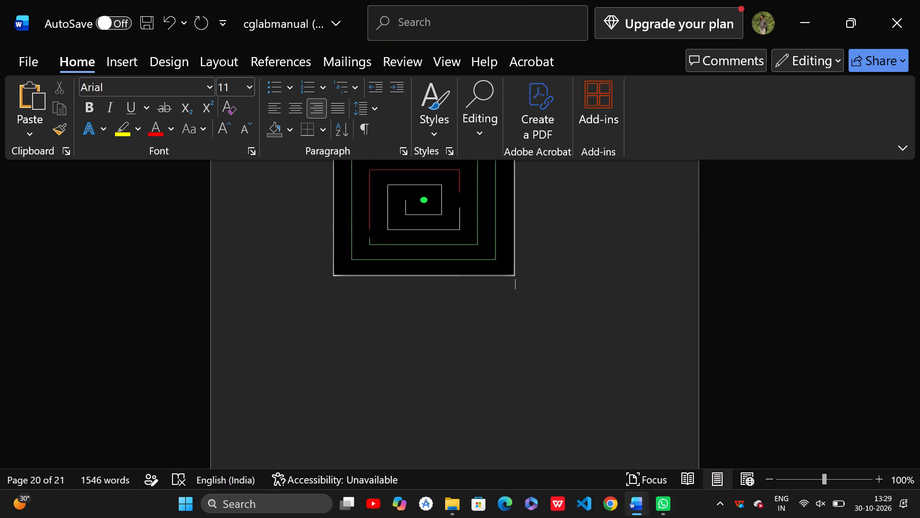
{"action": "key", "text": "Return"}
{"action": "key", "text": "ctrl+v"}
Reduce the first PacMan output image's height slightly so that the second image fits below it on the same page.
{"action": "scroll", "coordinate": [534, 292], "scroll_direction": "up", "scroll_amount": 10}
{"action": "scroll", "coordinate": [512, 375], "scroll_direction": "down", "scroll_amount": 5}
{"action": "scroll", "coordinate": [506, 339], "scroll_direction": "up", "scroll_amount": 5}
{"action": "left_click", "coordinate": [521, 290]}
{"action": "left_click", "coordinate": [488, 315]}
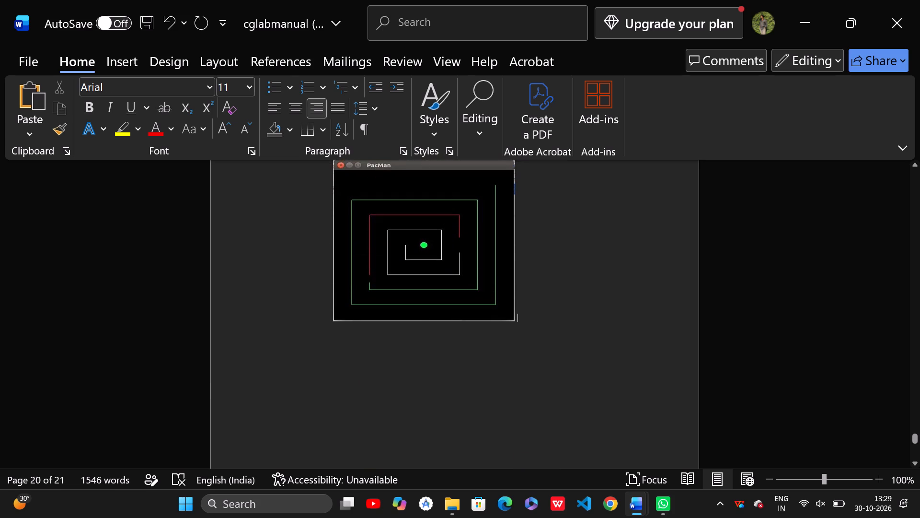
{"action": "left_click_drag", "start_coordinate": [426, 323], "coordinate": [426, 315]}
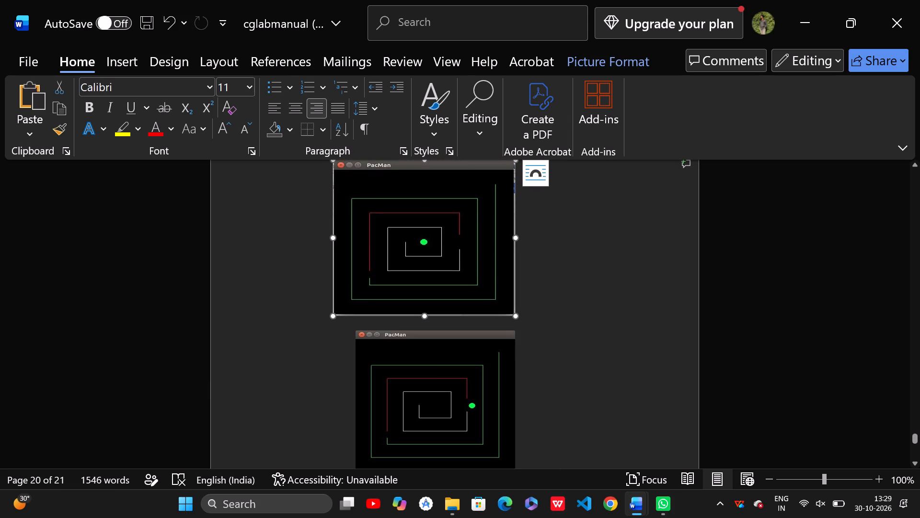
Widen the second PacMan image to match the first one and fine-tune its height so both stay on the same page.
{"action": "left_click", "coordinate": [414, 373]}
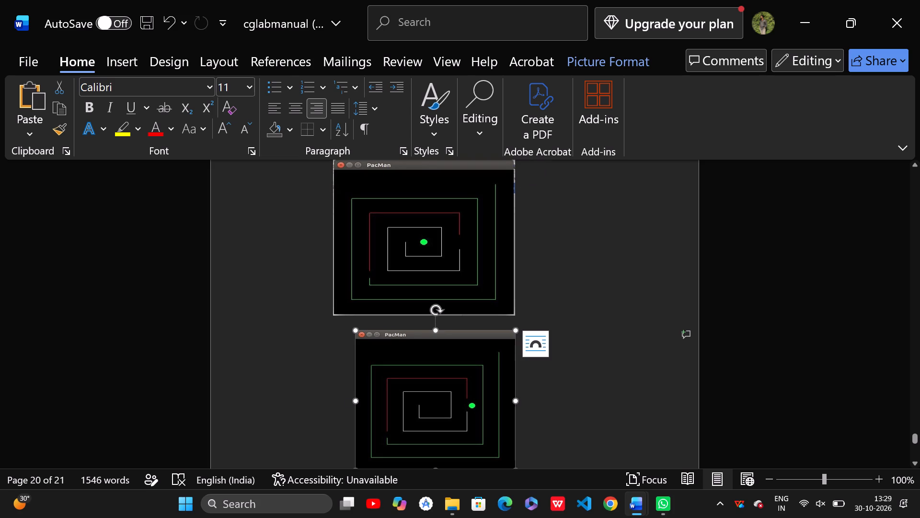
{"action": "left_click_drag", "start_coordinate": [353, 401], "coordinate": [335, 395]}
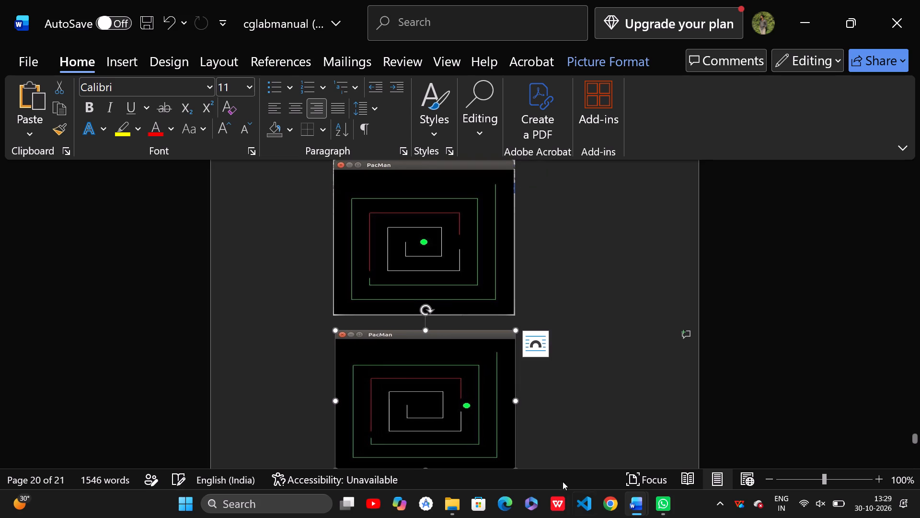
{"action": "scroll", "coordinate": [545, 439], "scroll_direction": "down", "scroll_amount": 2}
{"action": "left_click_drag", "start_coordinate": [425, 413], "coordinate": [425, 417]}
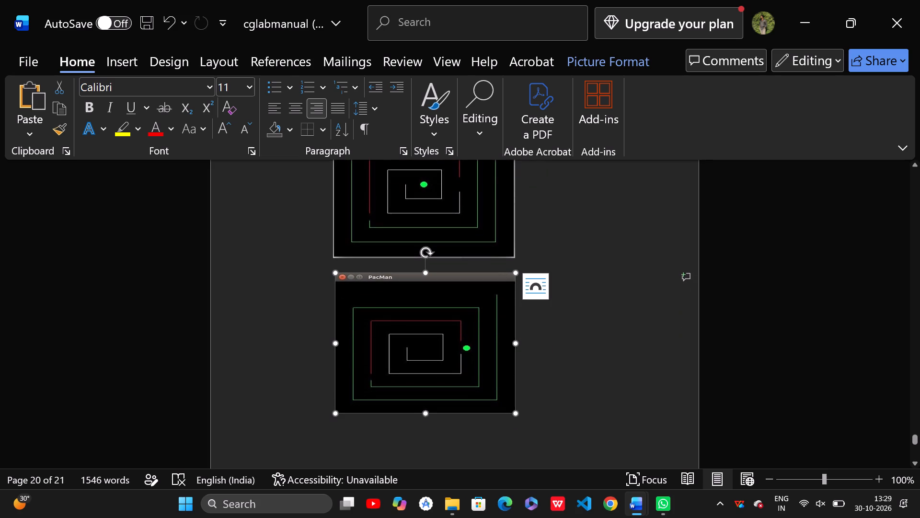
{"action": "left_click_drag", "start_coordinate": [425, 417], "coordinate": [427, 420]}
{"action": "scroll", "coordinate": [486, 386], "scroll_direction": "up", "scroll_amount": 8}
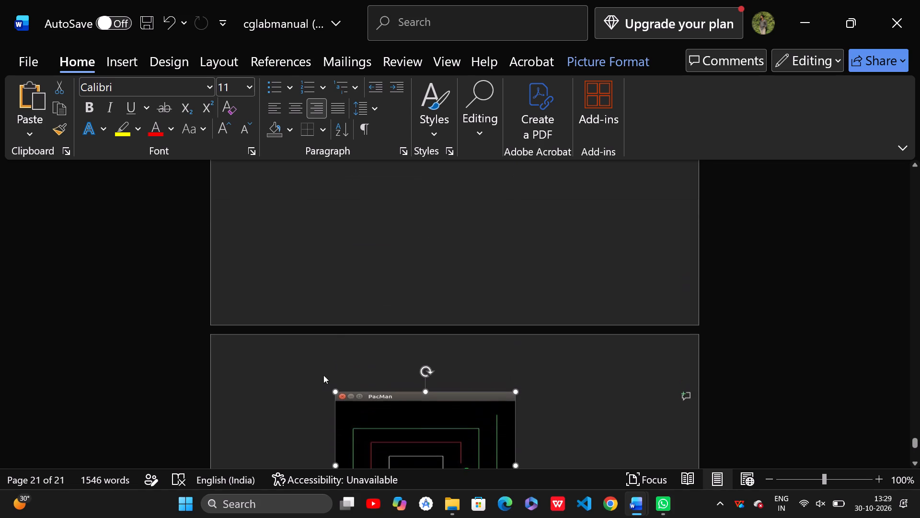
{"action": "scroll", "coordinate": [430, 383], "scroll_direction": "down", "scroll_amount": 3}
{"action": "left_click_drag", "start_coordinate": [425, 450], "coordinate": [423, 441]}
{"action": "scroll", "coordinate": [471, 397], "scroll_direction": "up", "scroll_amount": 4}
{"action": "left_click", "coordinate": [610, 382]}
Try to remove the blank page after the PacMan output images by deleting the empty paragraphs there.
{"action": "scroll", "coordinate": [594, 406], "scroll_direction": "down", "scroll_amount": 4}
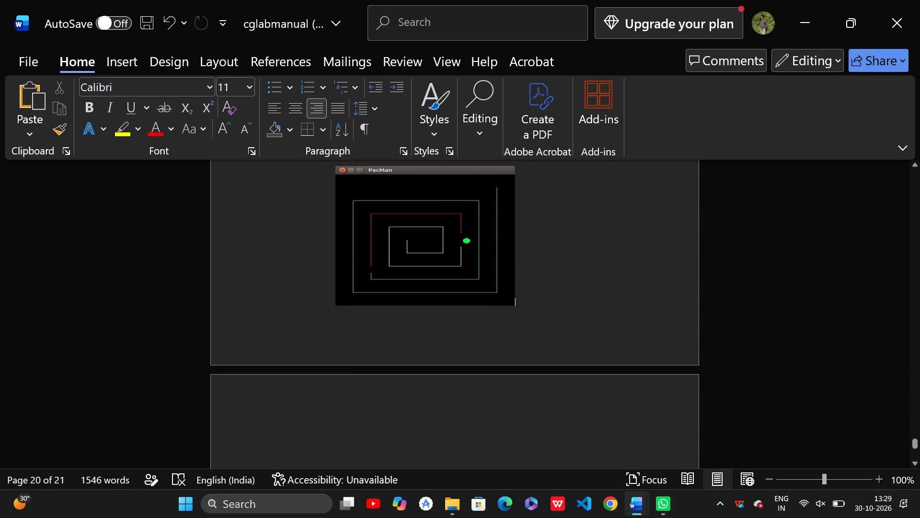
{"action": "scroll", "coordinate": [591, 412], "scroll_direction": "down", "scroll_amount": 20}
{"action": "scroll", "coordinate": [591, 412], "scroll_direction": "down", "scroll_amount": 5}
{"action": "left_click", "coordinate": [497, 376]}
{"action": "scroll", "coordinate": [497, 376], "scroll_direction": "up", "scroll_amount": 13}
{"action": "left_click", "coordinate": [422, 295]}
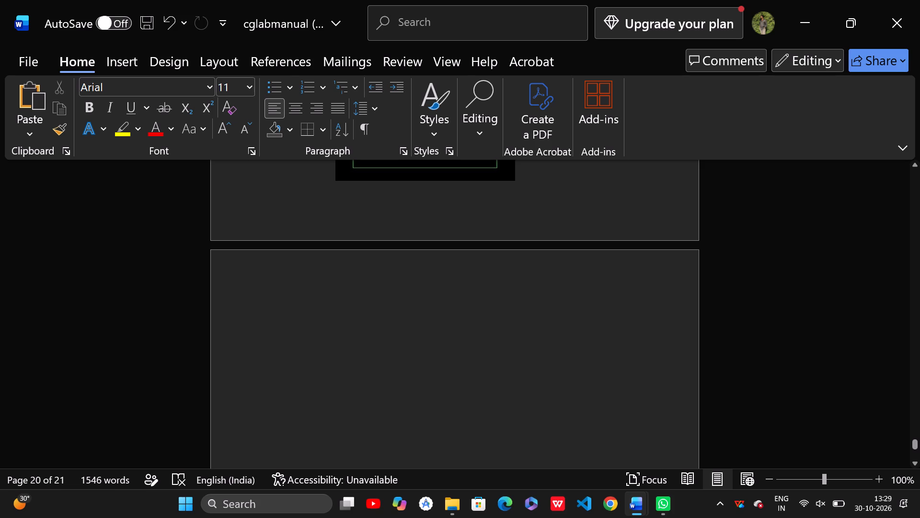
{"action": "key", "text": "BackSpace"}
{"action": "key", "text": "BackSpace"}
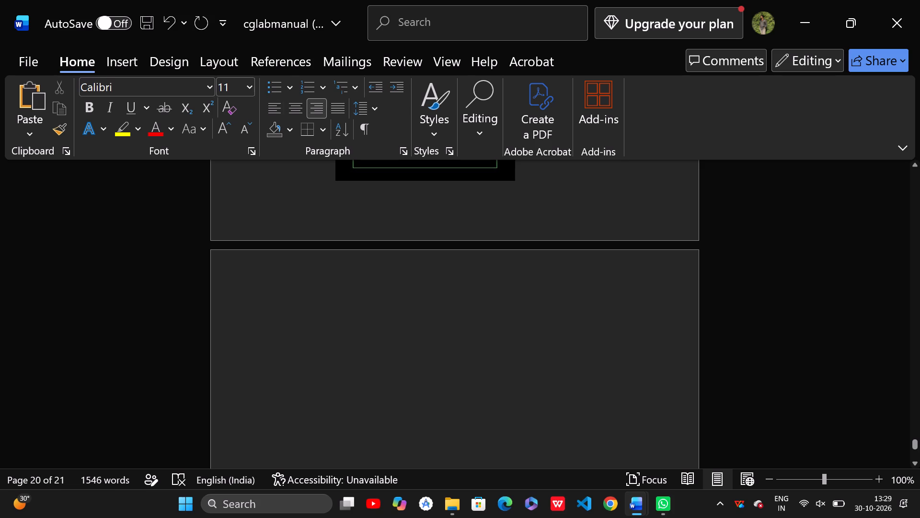
Review the page layout from the blank last page back through the Pacman, coconut tree, Moving Boat, kite and Bouncing Ball experiments.
{"action": "scroll", "coordinate": [509, 451], "scroll_direction": "down", "scroll_amount": 9}
{"action": "scroll", "coordinate": [435, 408], "scroll_direction": "down", "scroll_amount": 14}
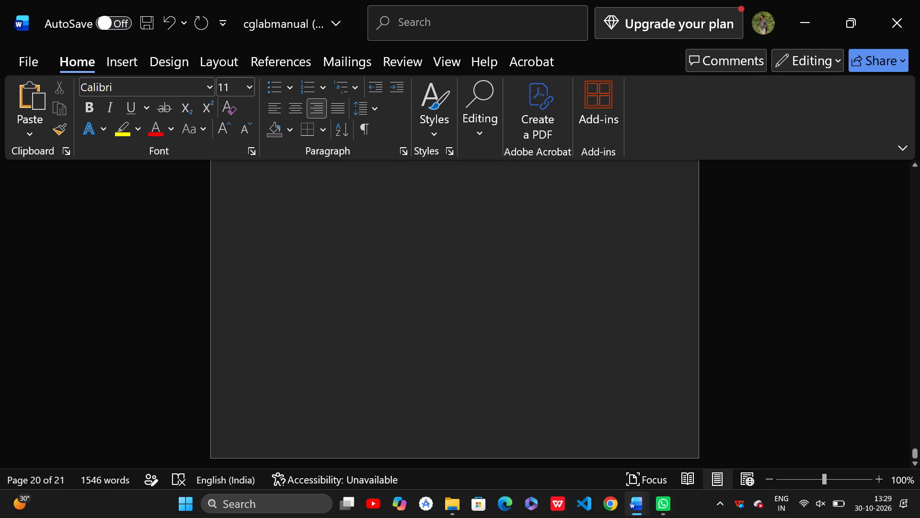
{"action": "scroll", "coordinate": [558, 376], "scroll_direction": "up", "scroll_amount": 12}
{"action": "scroll", "coordinate": [441, 366], "scroll_direction": "up", "scroll_amount": 10}
{"action": "scroll", "coordinate": [522, 406], "scroll_direction": "up", "scroll_amount": 2}
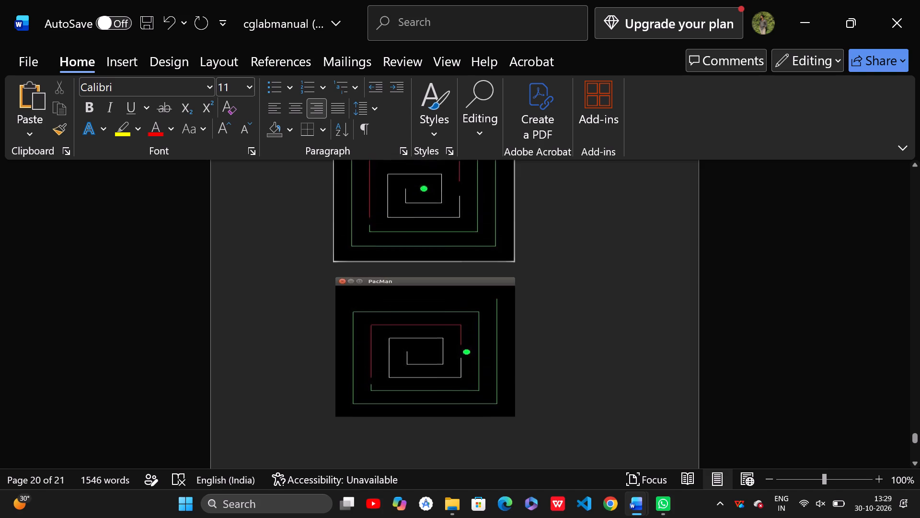
{"action": "scroll", "coordinate": [523, 406], "scroll_direction": "up", "scroll_amount": 18}
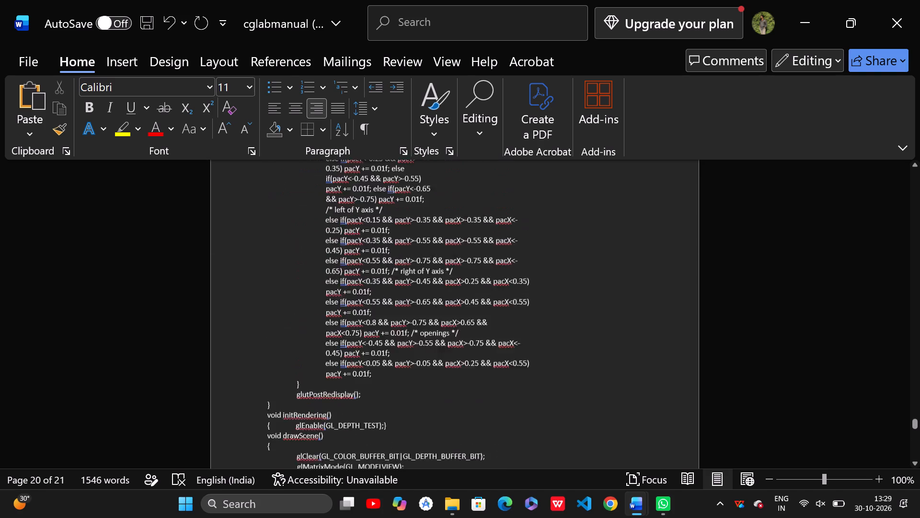
{"action": "scroll", "coordinate": [528, 400], "scroll_direction": "up", "scroll_amount": 7}
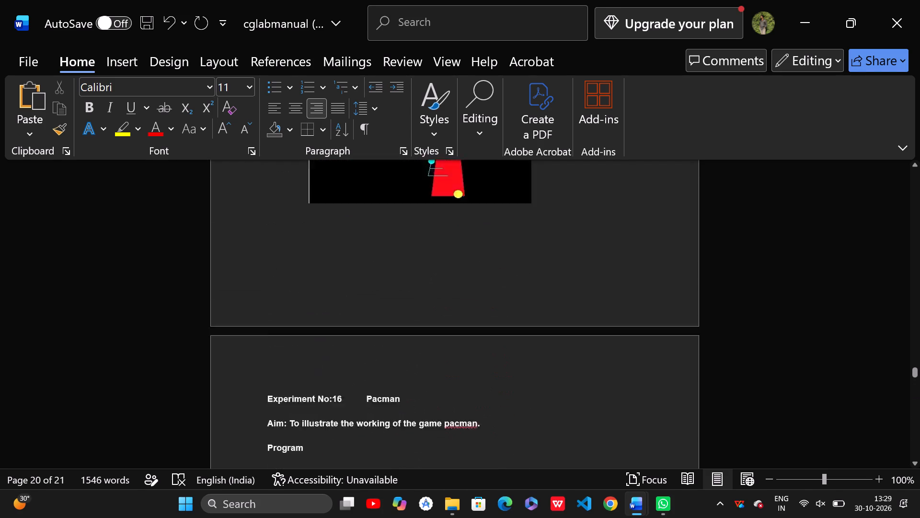
{"action": "scroll", "coordinate": [528, 400], "scroll_direction": "up", "scroll_amount": 3}
{"action": "scroll", "coordinate": [528, 400], "scroll_direction": "down", "scroll_amount": 2}
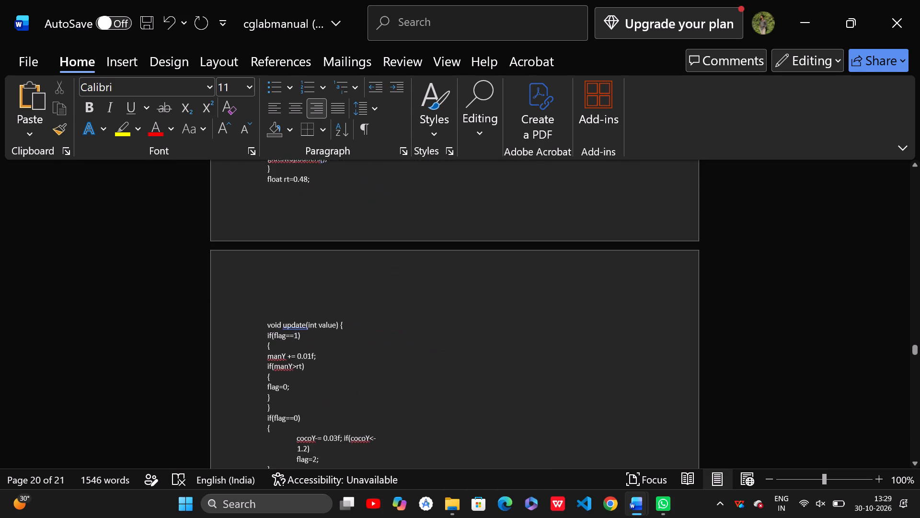
{"action": "scroll", "coordinate": [528, 400], "scroll_direction": "down", "scroll_amount": 5}
{"action": "scroll", "coordinate": [528, 400], "scroll_direction": "up", "scroll_amount": 1}
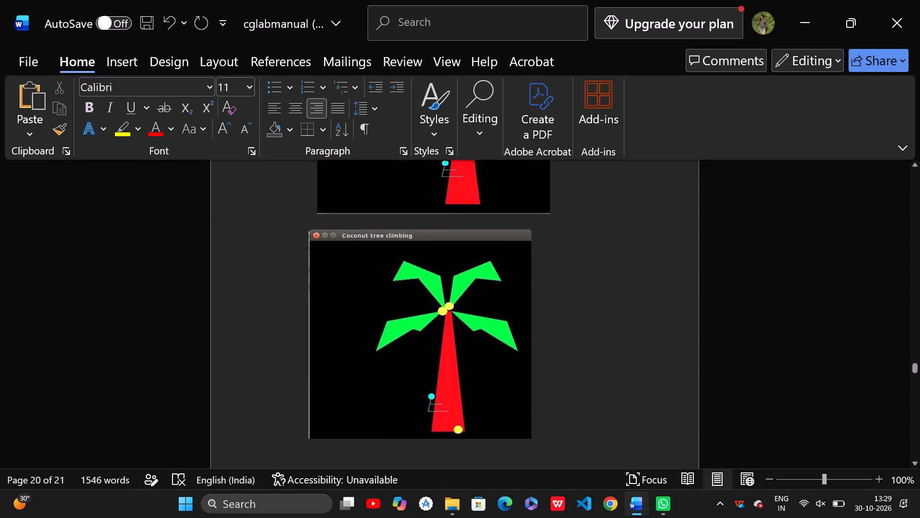
{"action": "scroll", "coordinate": [528, 400], "scroll_direction": "up", "scroll_amount": 4}
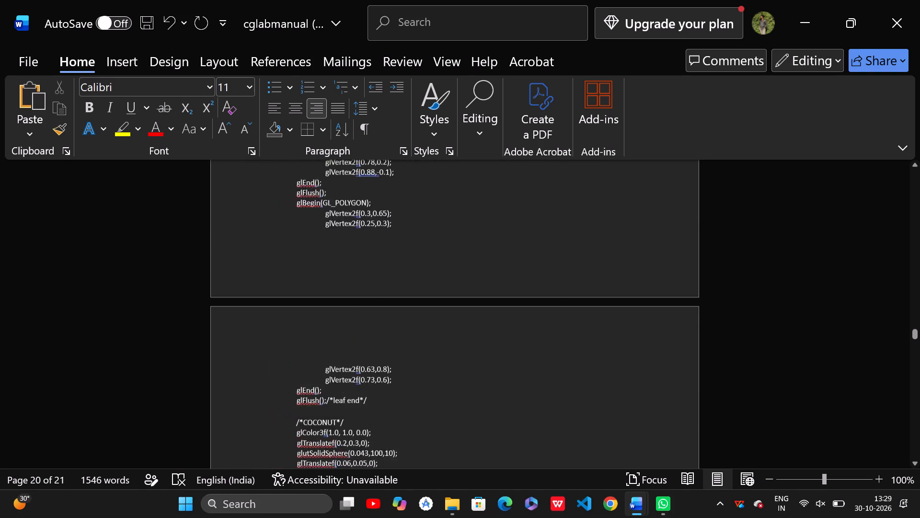
{"action": "scroll", "coordinate": [528, 400], "scroll_direction": "up", "scroll_amount": 4}
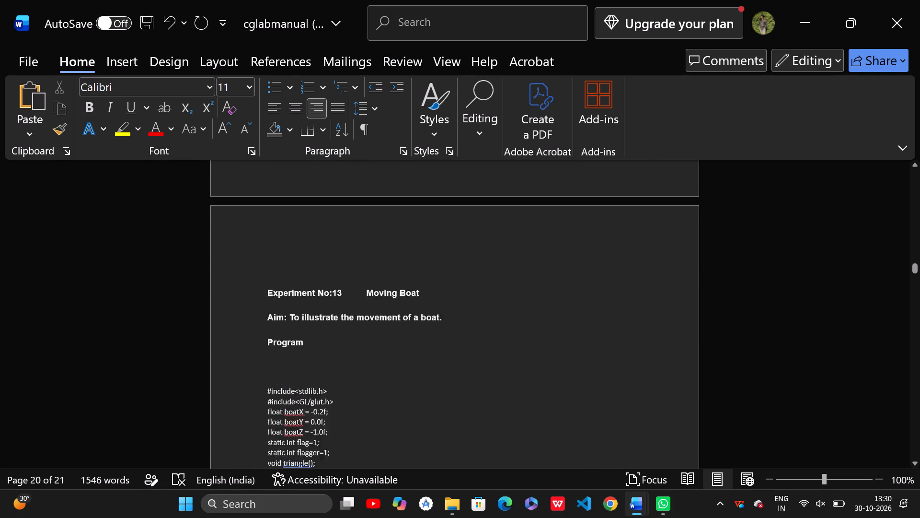
{"action": "scroll", "coordinate": [528, 400], "scroll_direction": "up", "scroll_amount": 1}
{"action": "scroll", "coordinate": [528, 400], "scroll_direction": "down", "scroll_amount": 2}
{"action": "scroll", "coordinate": [528, 400], "scroll_direction": "up", "scroll_amount": 1}
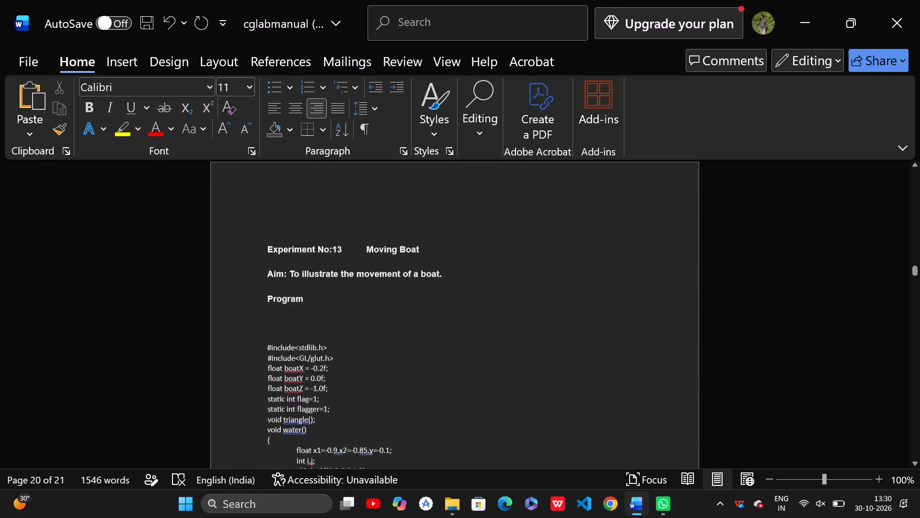
{"action": "scroll", "coordinate": [528, 400], "scroll_direction": "up", "scroll_amount": 3}
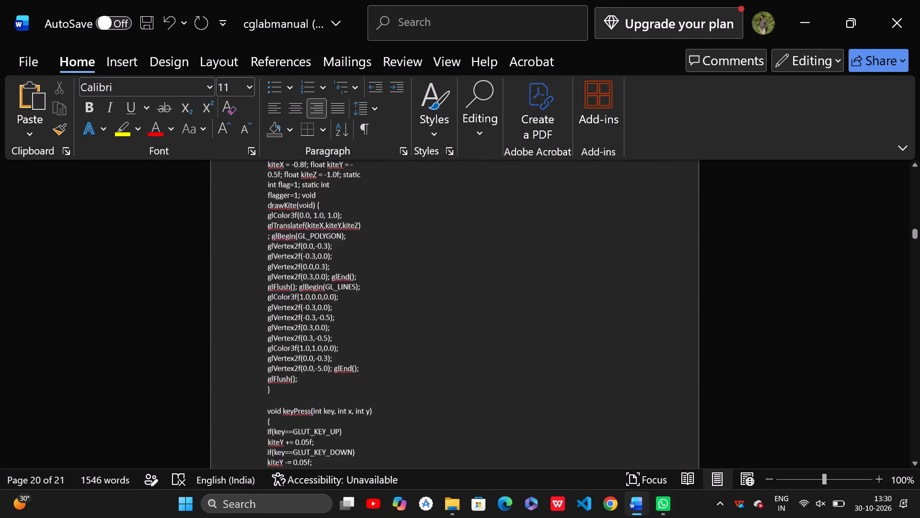
{"action": "scroll", "coordinate": [528, 400], "scroll_direction": "up", "scroll_amount": 3}
{"action": "scroll", "coordinate": [528, 400], "scroll_direction": "down", "scroll_amount": 3}
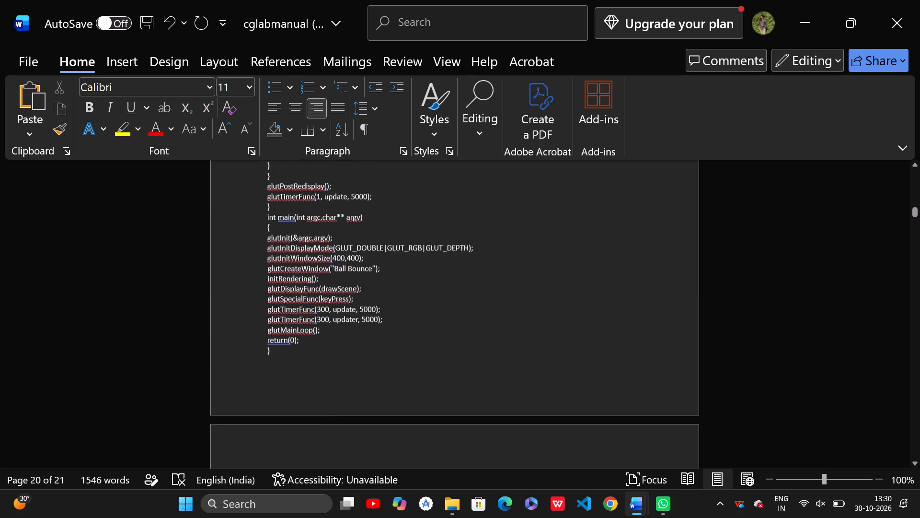
{"action": "scroll", "coordinate": [528, 400], "scroll_direction": "down", "scroll_amount": 3}
{"action": "scroll", "coordinate": [528, 400], "scroll_direction": "up", "scroll_amount": 3}
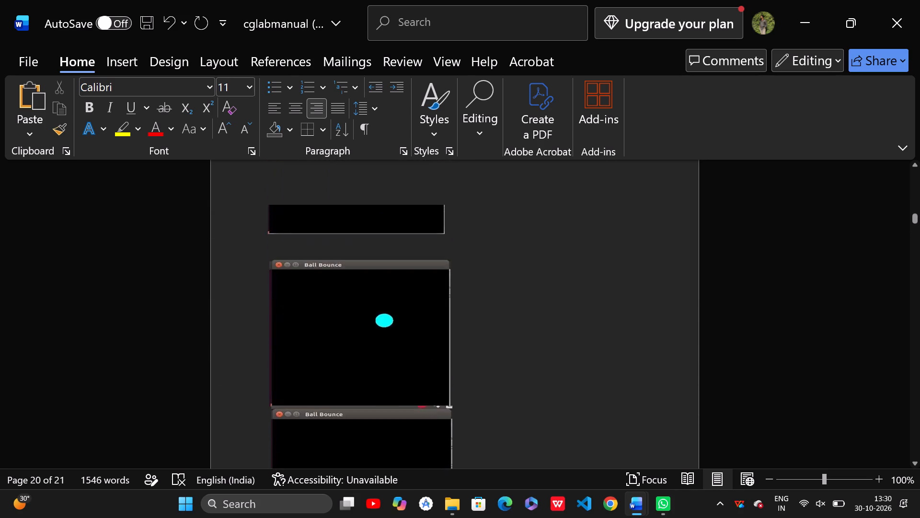
{"action": "scroll", "coordinate": [528, 400], "scroll_direction": "up", "scroll_amount": 5}
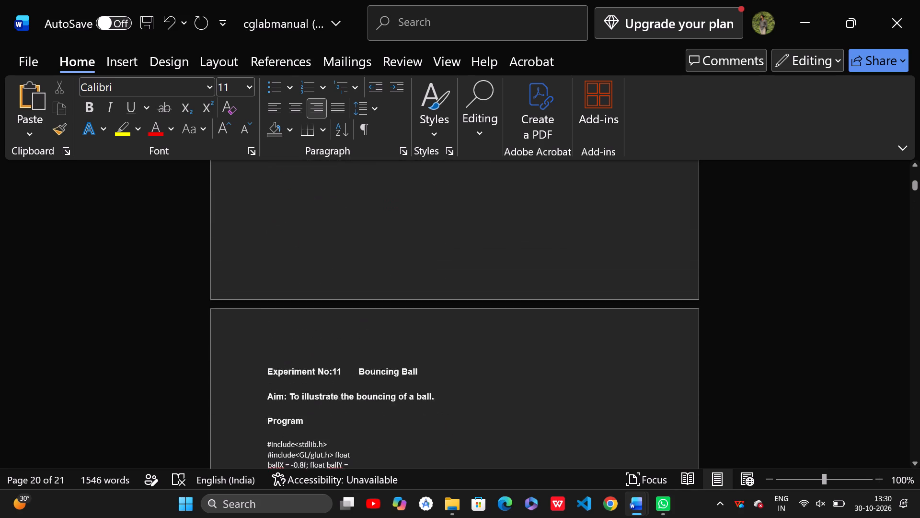
{"action": "scroll", "coordinate": [528, 400], "scroll_direction": "up", "scroll_amount": 3}
{"action": "scroll", "coordinate": [528, 400], "scroll_direction": "down", "scroll_amount": 1}
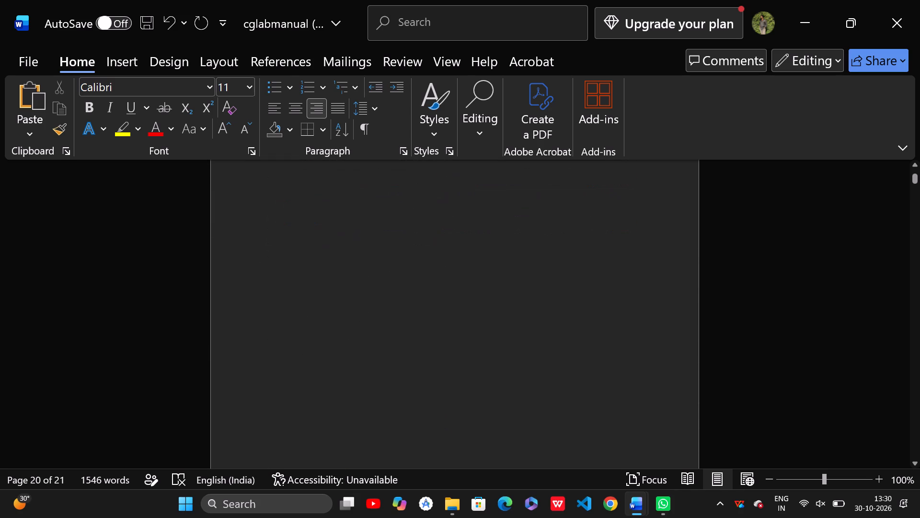
Delete the OpenGL installation and compile instructions, with the empty lines below them, from the top of the document.
{"action": "scroll", "coordinate": [528, 400], "scroll_direction": "down", "scroll_amount": 1}
{"action": "scroll", "coordinate": [528, 400], "scroll_direction": "up", "scroll_amount": 7}
{"action": "scroll", "coordinate": [485, 385], "scroll_direction": "up", "scroll_amount": 5}
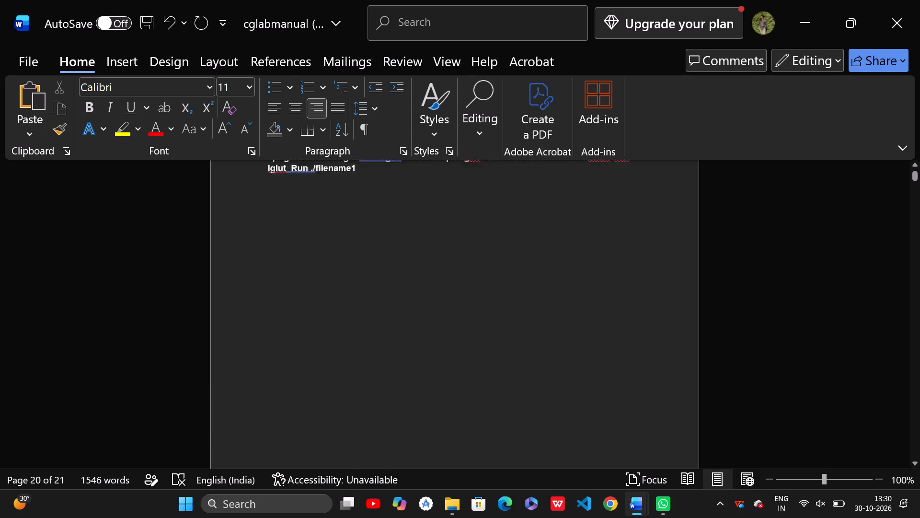
{"action": "scroll", "coordinate": [485, 385], "scroll_direction": "up", "scroll_amount": 6}
{"action": "left_click_drag", "start_coordinate": [429, 318], "coordinate": [255, 217]}
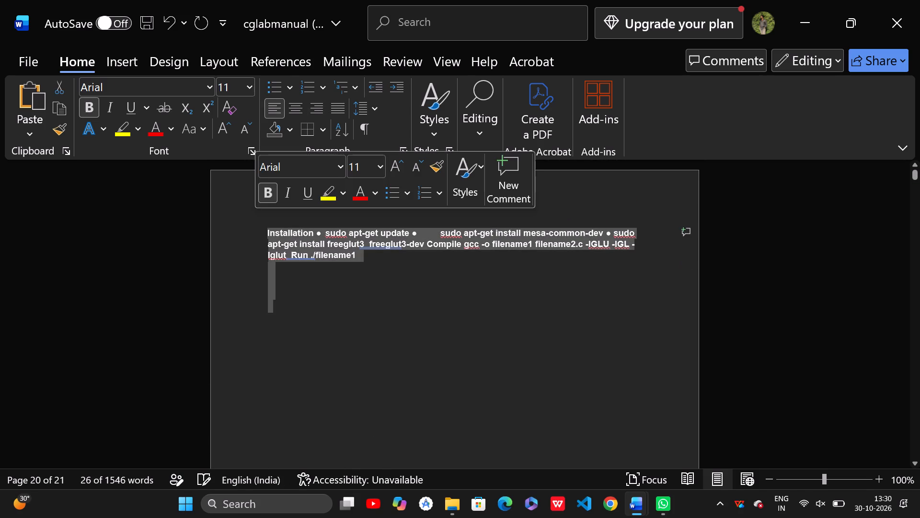
{"action": "key", "text": "BackSpace"}
{"action": "key", "text": "BackSpace"}
Delete the empty lines above the Experiment No:11 Bouncing Ball heading so the experiment starts at the top of page 1.
{"action": "scroll", "coordinate": [718, 517], "scroll_direction": "down", "scroll_amount": 9}
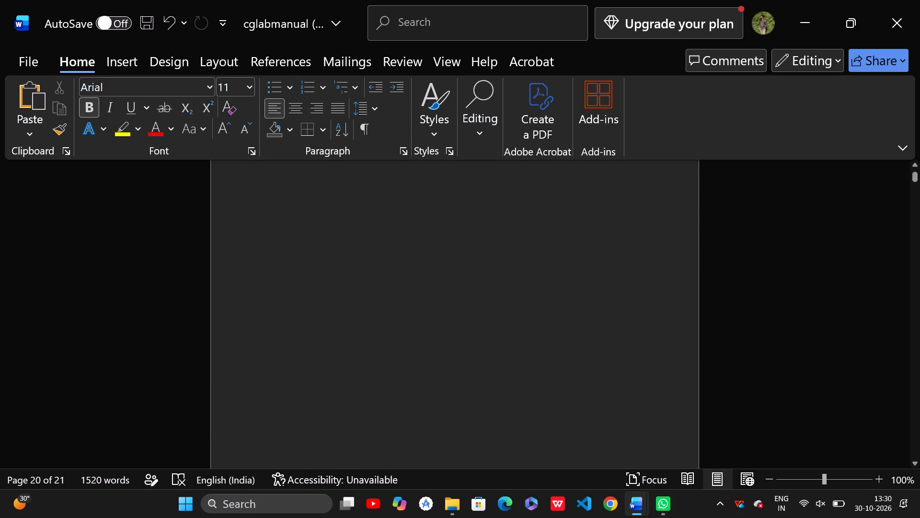
{"action": "scroll", "coordinate": [677, 415], "scroll_direction": "down", "scroll_amount": 6}
{"action": "scroll", "coordinate": [818, 516], "scroll_direction": "down", "scroll_amount": 3}
{"action": "scroll", "coordinate": [390, 379], "scroll_direction": "down", "scroll_amount": 9}
{"action": "scroll", "coordinate": [352, 352], "scroll_direction": "up", "scroll_amount": 10}
{"action": "left_click", "coordinate": [300, 402]}
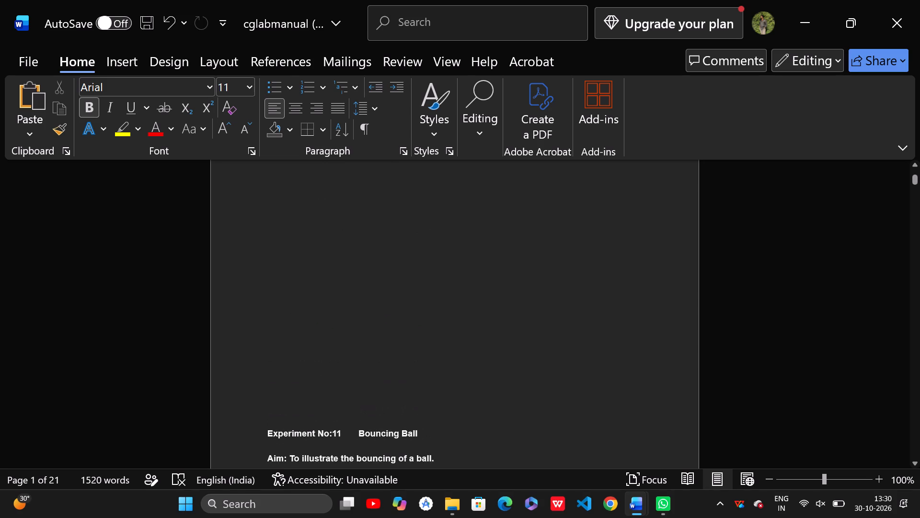
{"action": "key", "text": "BackSpace"}
{"action": "key", "text": "BackSpace"}
{"action": "key", "text": "BackSpace"}
{"action": "key", "text": "BackSpace"}
{"action": "key", "text": "BackSpace"}
{"action": "key", "text": "BackSpace"}
{"action": "key", "text": "BackSpace"}
{"action": "key", "text": "BackSpace"}
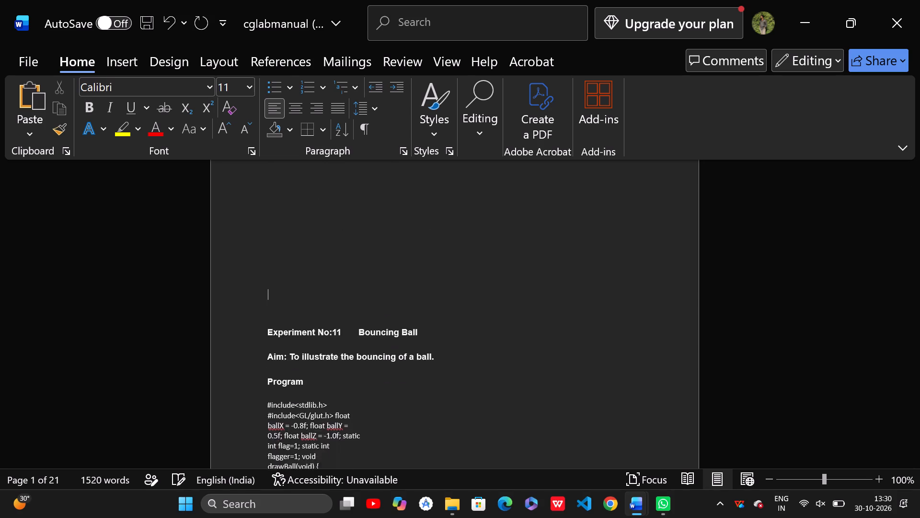
{"action": "key", "text": "BackSpace"}
{"action": "key", "text": "BackSpace"}
{"action": "key", "text": "BackSpace"}
{"action": "key", "text": "BackSpace"}
{"action": "scroll", "coordinate": [391, 367], "scroll_direction": "up", "scroll_amount": 2}
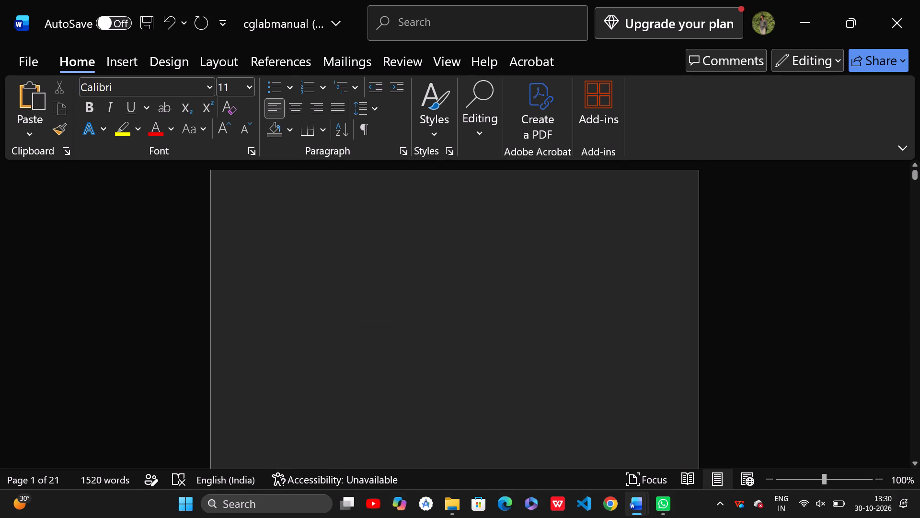
{"action": "key", "text": "BackSpace"}
{"action": "key", "text": "BackSpace"}
{"action": "key", "text": "BackSpace"}
{"action": "key", "text": "BackSpace"}
{"action": "key", "text": "BackSpace"}
{"action": "key", "text": "BackSpace"}
{"action": "key", "text": "BackSpace"}
{"action": "key", "text": "BackSpace"}
{"action": "key", "text": "BackSpace"}
{"action": "key", "text": "BackSpace"}
{"action": "key", "text": "BackSpace"}
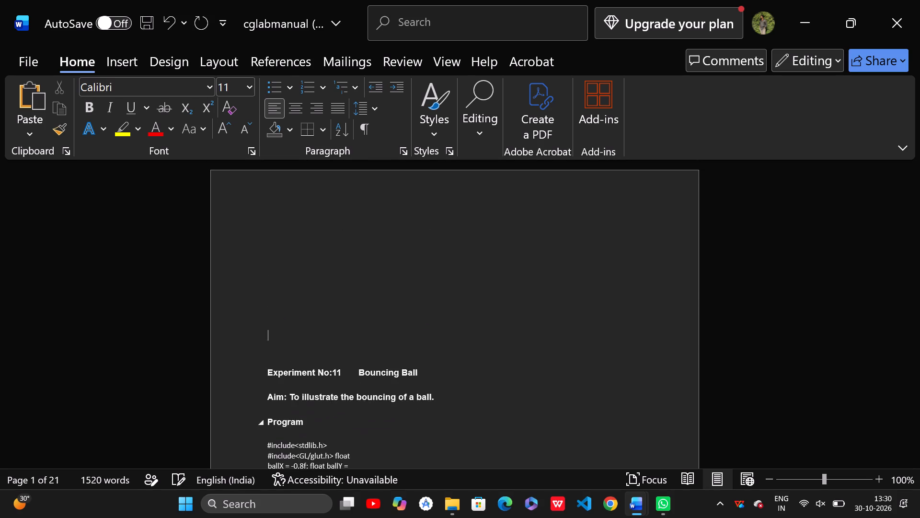
{"action": "key", "text": "BackSpace"}
{"action": "key", "text": "BackSpace"}
{"action": "key", "text": "BackSpace"}
{"action": "key", "text": "BackSpace"}
{"action": "key", "text": "BackSpace"}
{"action": "key", "text": "BackSpace"}
{"action": "key", "text": "BackSpace"}
{"action": "key", "text": "BackSpace"}
{"action": "key", "text": "BackSpace"}
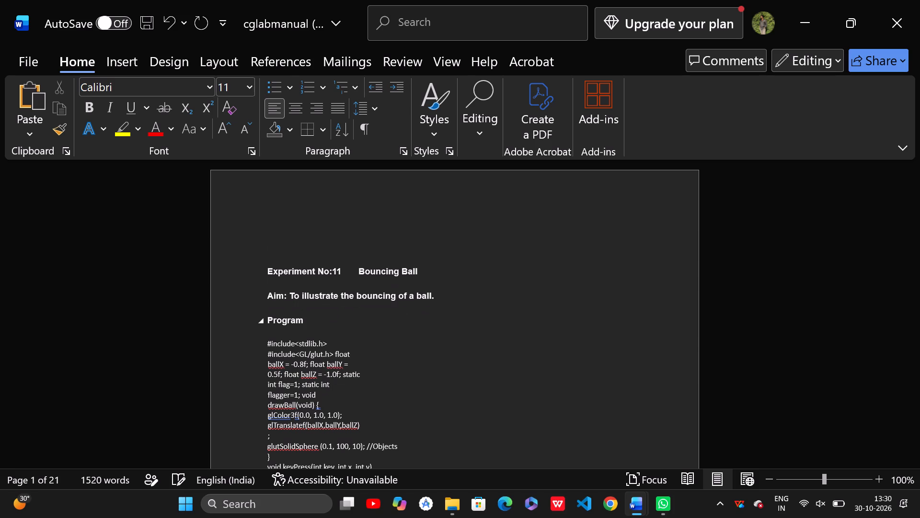
{"action": "key", "text": "Down"}
{"action": "key", "text": "BackSpace"}
{"action": "key", "text": "BackSpace"}
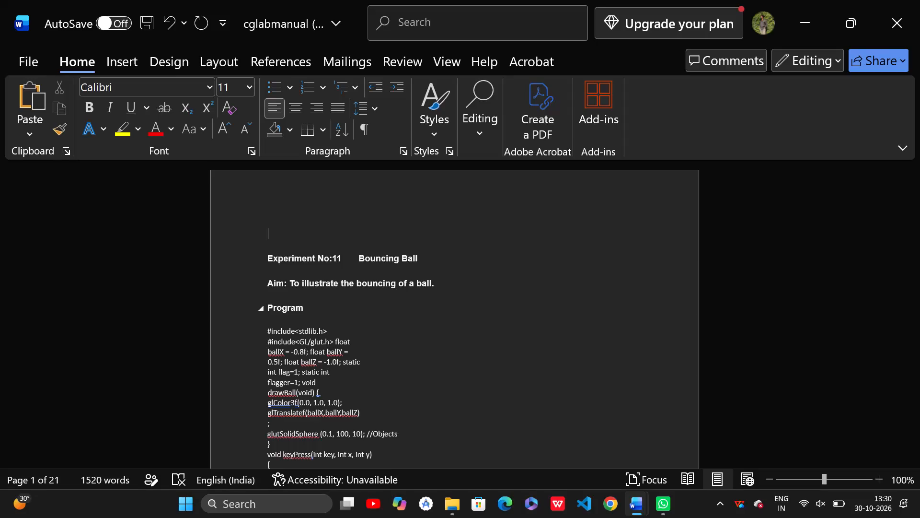
{"action": "key", "text": "Down"}
{"action": "key", "text": "BackSpace"}
{"action": "key", "text": "Up"}
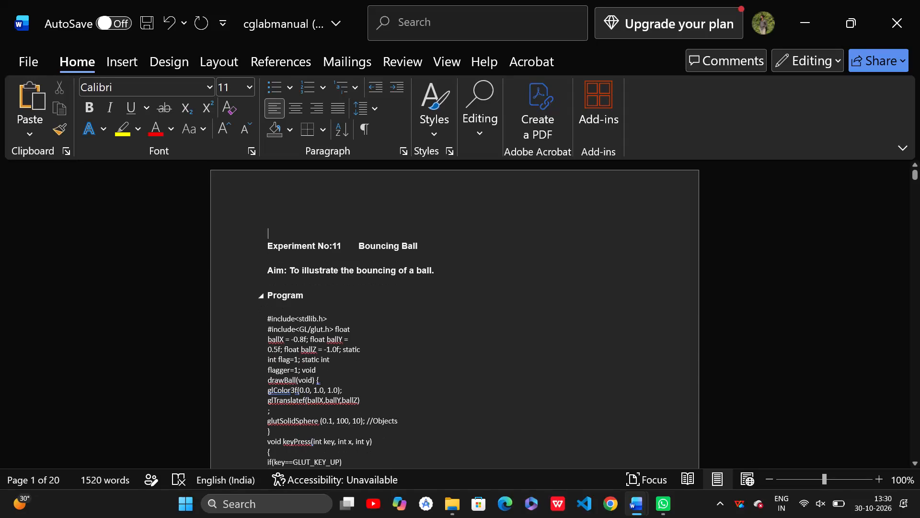
{"action": "key", "text": "BackSpace"}
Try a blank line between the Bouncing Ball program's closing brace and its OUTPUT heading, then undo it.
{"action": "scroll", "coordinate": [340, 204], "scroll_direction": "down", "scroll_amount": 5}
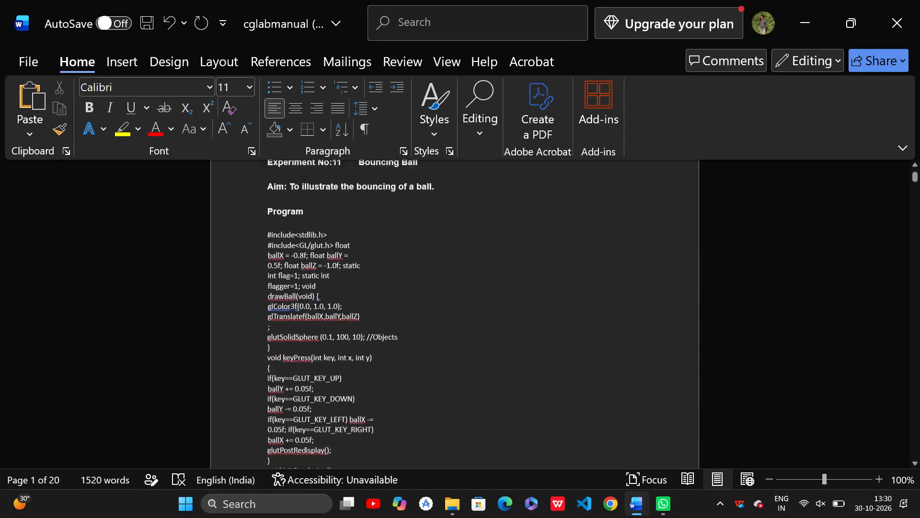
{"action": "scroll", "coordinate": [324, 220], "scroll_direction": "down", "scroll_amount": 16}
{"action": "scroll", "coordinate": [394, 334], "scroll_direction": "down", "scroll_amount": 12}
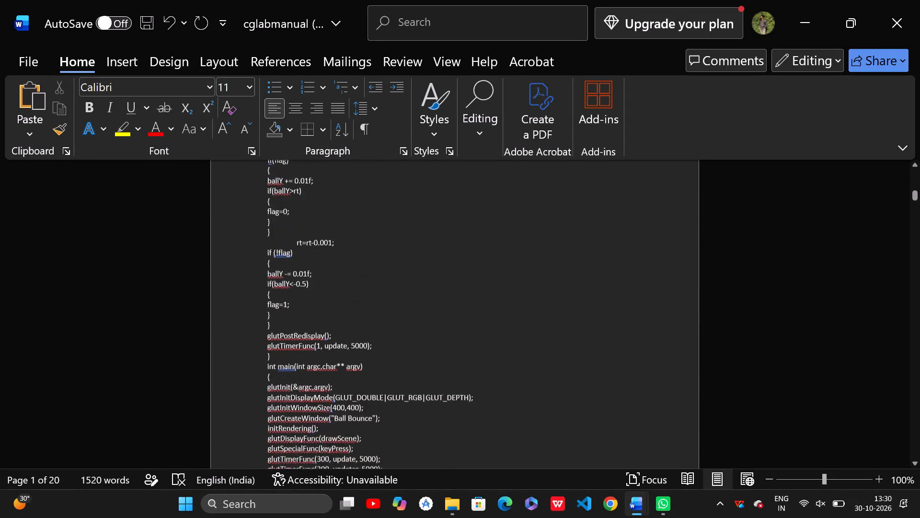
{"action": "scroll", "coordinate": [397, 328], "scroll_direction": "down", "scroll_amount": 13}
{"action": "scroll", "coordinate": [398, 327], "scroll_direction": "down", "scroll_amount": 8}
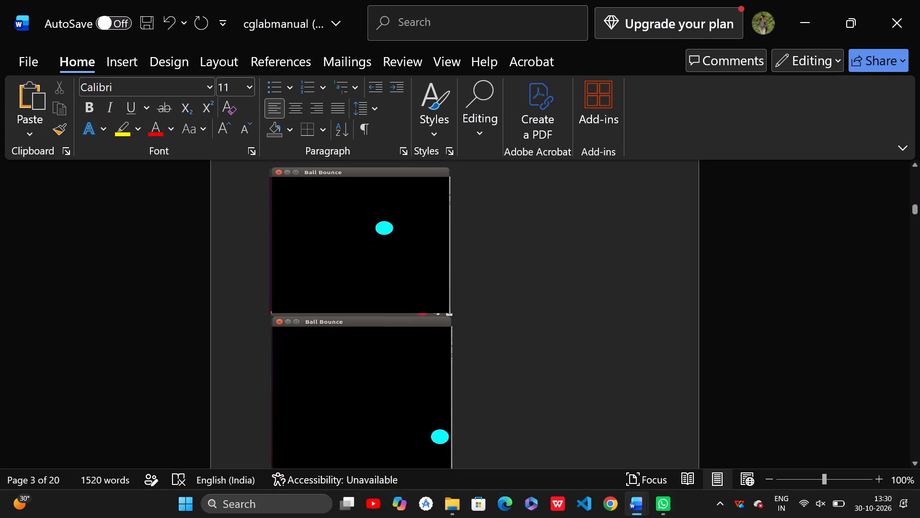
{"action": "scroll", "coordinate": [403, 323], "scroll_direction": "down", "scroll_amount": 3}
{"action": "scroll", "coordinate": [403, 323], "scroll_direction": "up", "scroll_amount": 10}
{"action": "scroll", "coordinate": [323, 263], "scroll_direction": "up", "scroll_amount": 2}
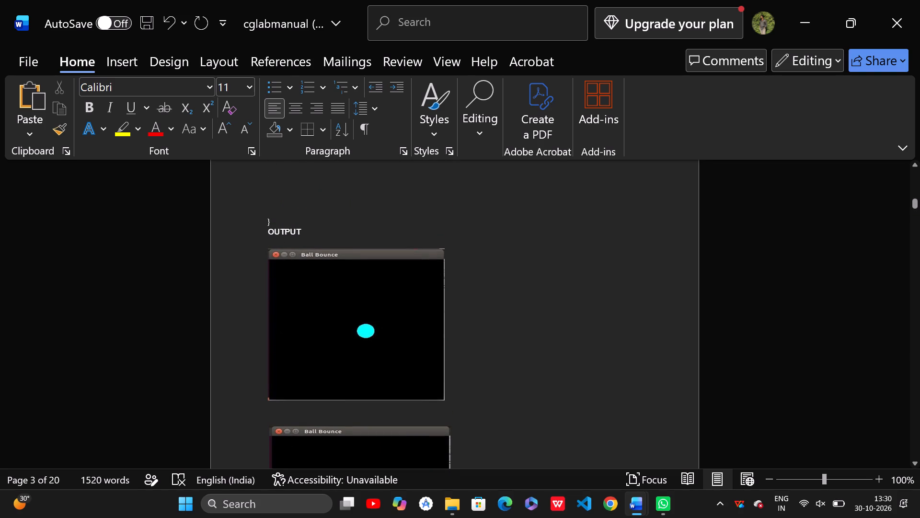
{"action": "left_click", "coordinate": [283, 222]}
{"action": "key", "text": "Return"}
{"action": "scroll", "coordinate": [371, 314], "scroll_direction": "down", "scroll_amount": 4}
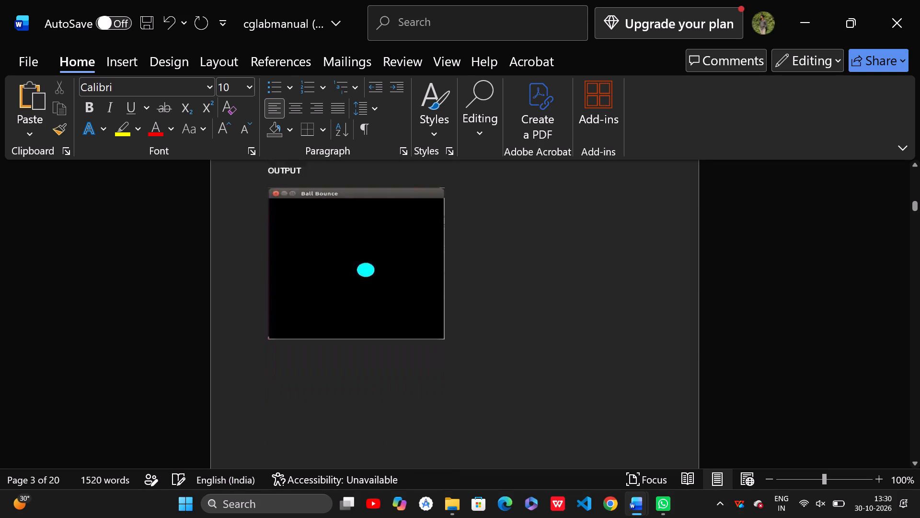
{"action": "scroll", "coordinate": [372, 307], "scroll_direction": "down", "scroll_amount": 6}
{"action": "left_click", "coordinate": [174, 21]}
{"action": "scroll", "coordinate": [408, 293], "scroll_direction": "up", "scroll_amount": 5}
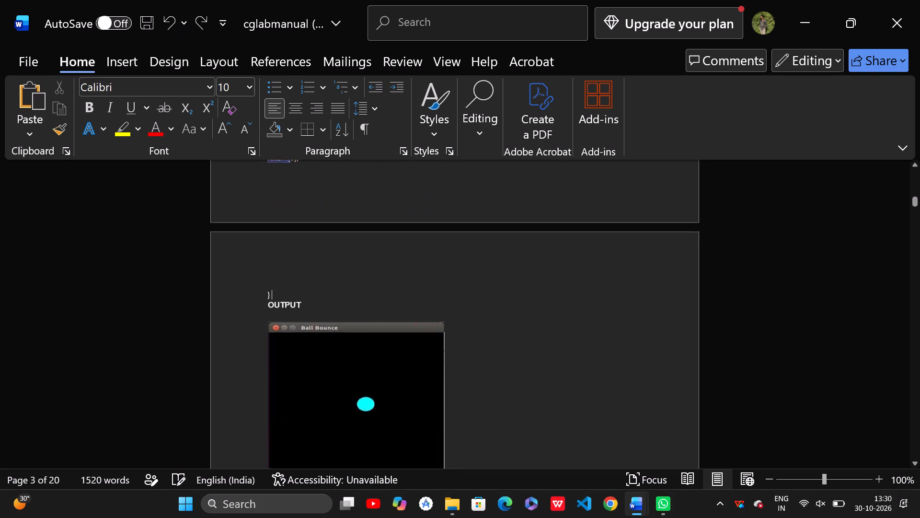
Delete the empty lines above the Experiment No:12 Flying Kite heading so it starts at the top of its page.
{"action": "scroll", "coordinate": [491, 352], "scroll_direction": "down", "scroll_amount": 20}
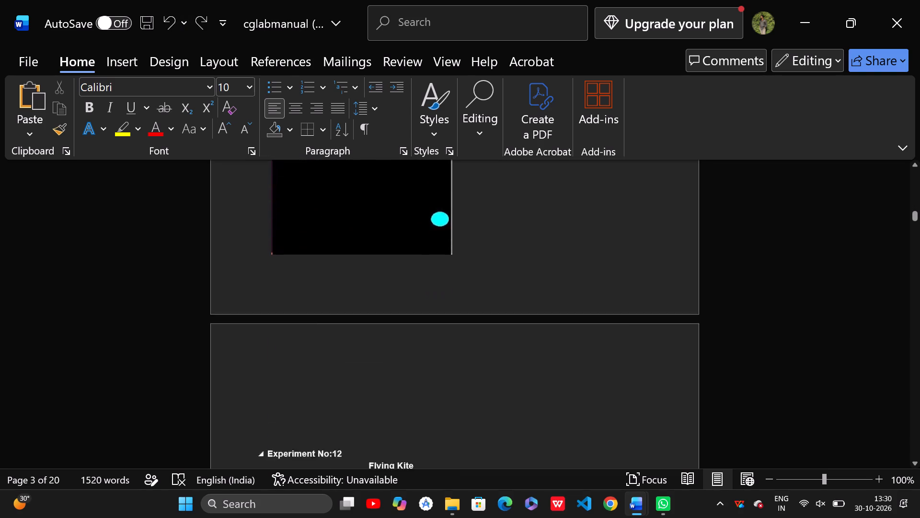
{"action": "scroll", "coordinate": [492, 337], "scroll_direction": "down", "scroll_amount": 13}
{"action": "scroll", "coordinate": [492, 336], "scroll_direction": "up", "scroll_amount": 5}
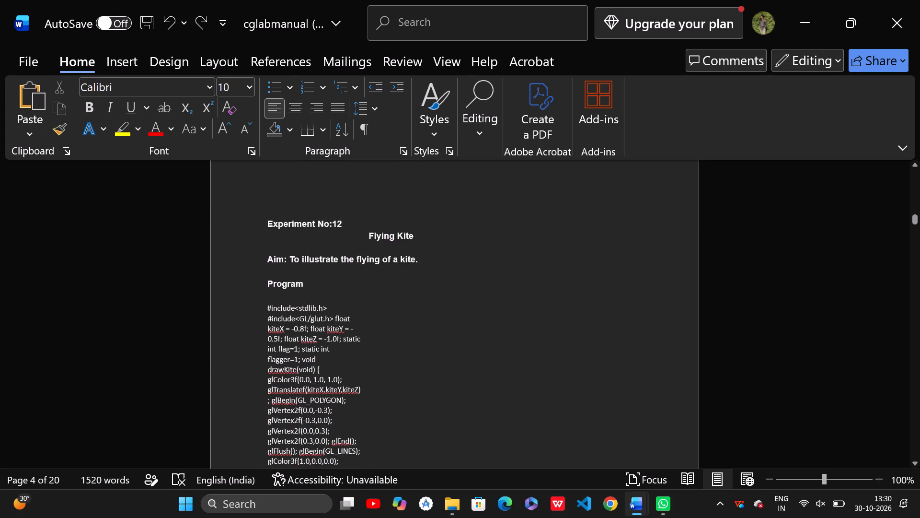
{"action": "scroll", "coordinate": [232, 240], "scroll_direction": "up", "scroll_amount": 3}
{"action": "left_click", "coordinate": [311, 290]}
{"action": "key", "text": "BackSpace"}
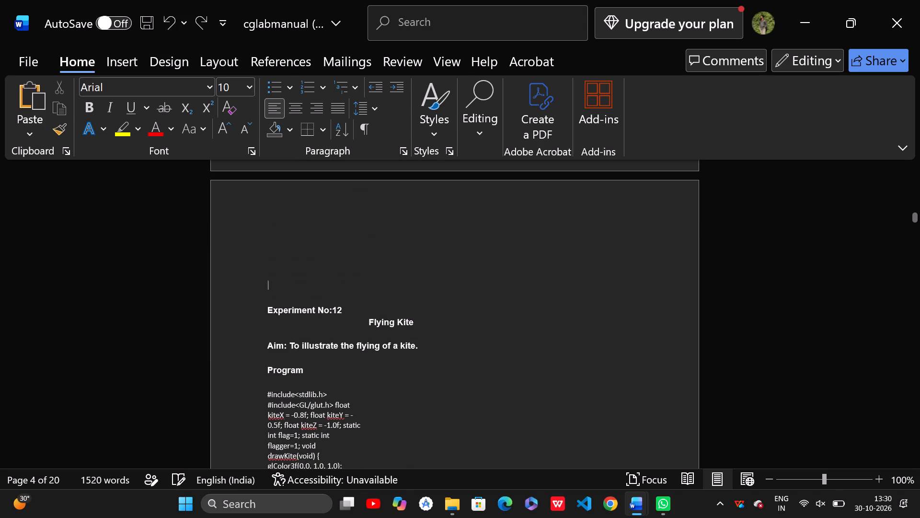
{"action": "key", "text": "Down"}
{"action": "key", "text": "BackSpace"}
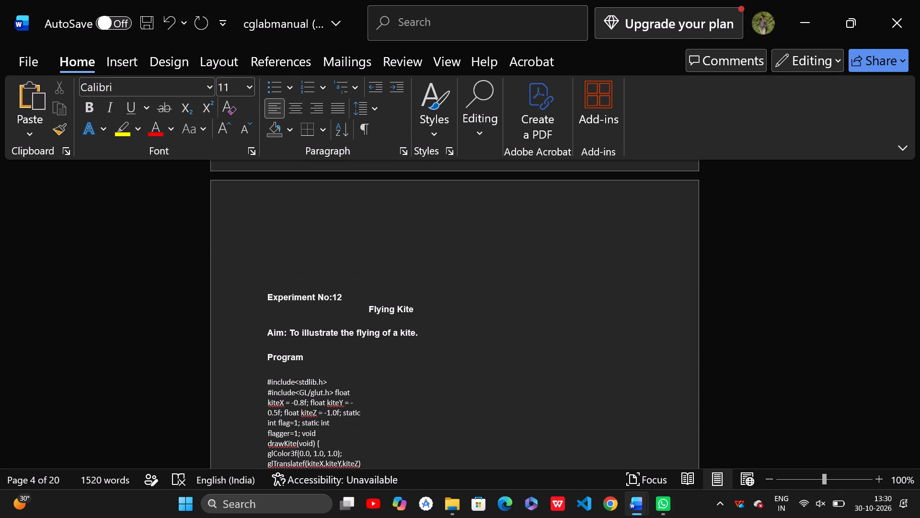
{"action": "key", "text": "BackSpace"}
{"action": "key", "text": "BackSpace"}
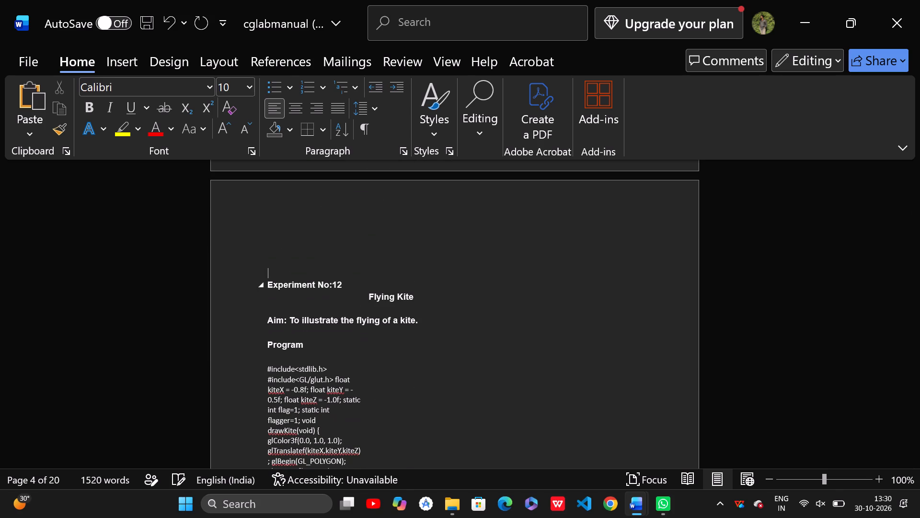
{"action": "key", "text": "BackSpace"}
{"action": "key", "text": "BackSpace"}
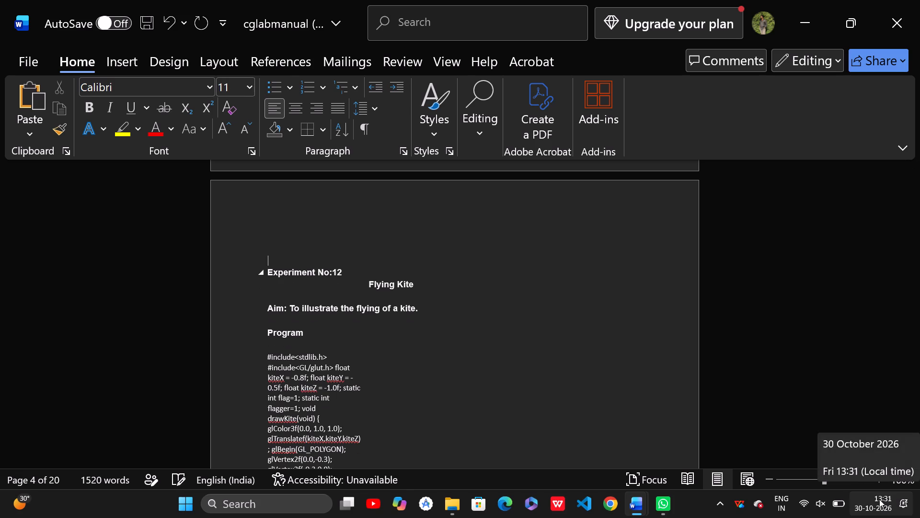
{"action": "key", "text": "BackSpace"}
{"action": "key", "text": "BackSpace"}
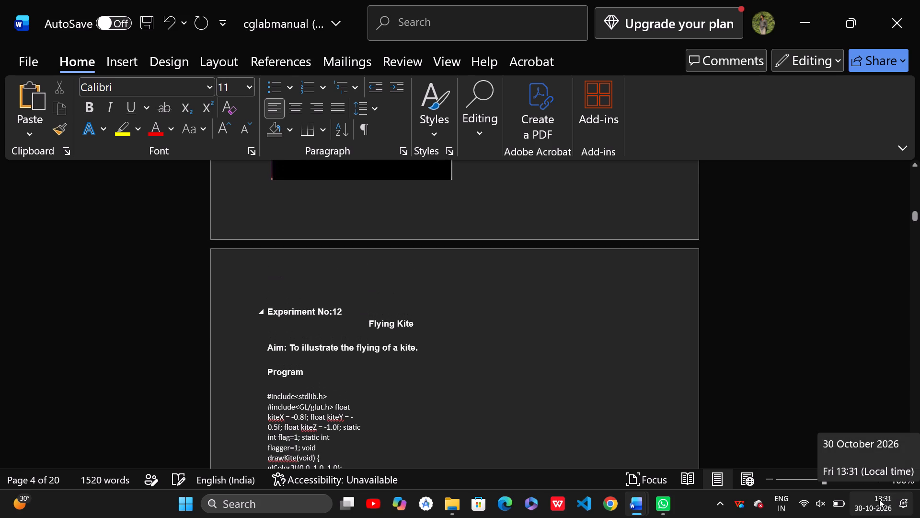
Insert four blank lines before the Experiment No:13 Moving Boat heading to push it onto the page after the kite output images.
{"action": "scroll", "coordinate": [738, 503], "scroll_direction": "up", "scroll_amount": 5}
{"action": "scroll", "coordinate": [550, 396], "scroll_direction": "up", "scroll_amount": 6}
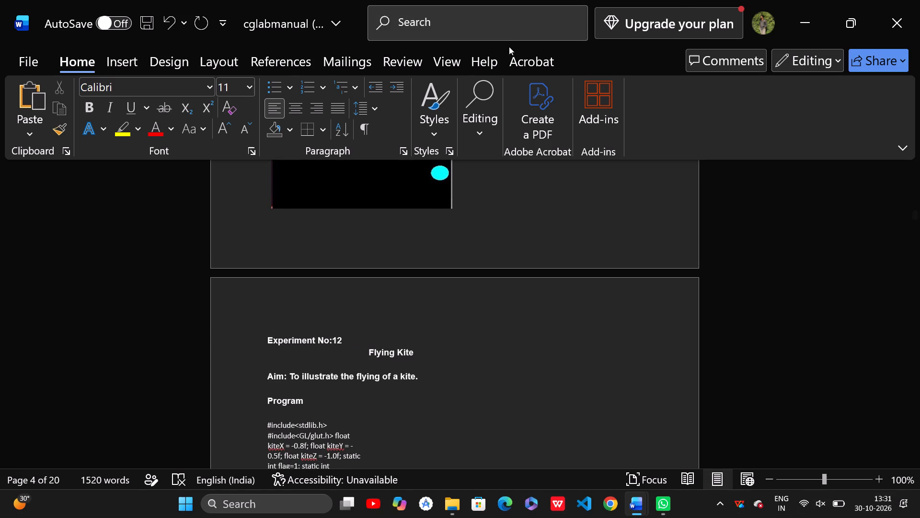
{"action": "scroll", "coordinate": [596, 306], "scroll_direction": "up", "scroll_amount": 20}
{"action": "scroll", "coordinate": [596, 306], "scroll_direction": "up", "scroll_amount": 8}
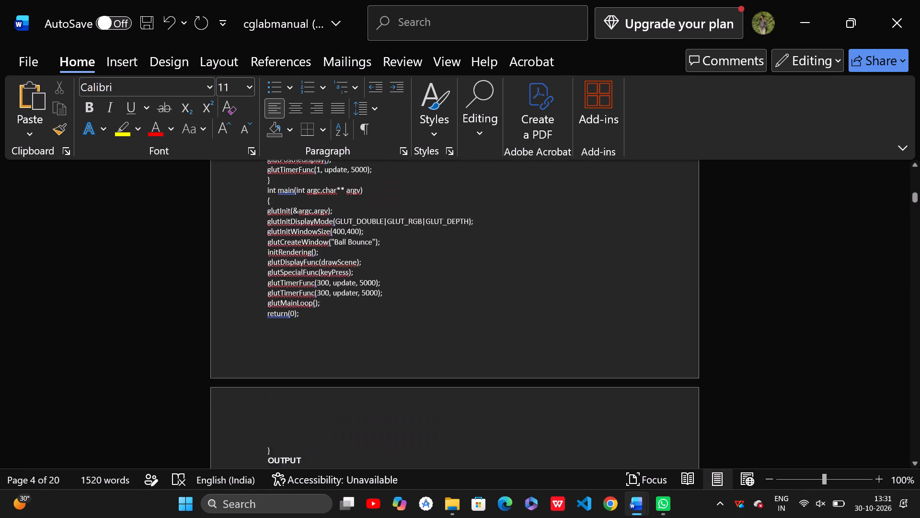
{"action": "scroll", "coordinate": [580, 352], "scroll_direction": "down", "scroll_amount": 20}
{"action": "scroll", "coordinate": [580, 352], "scroll_direction": "down", "scroll_amount": 15}
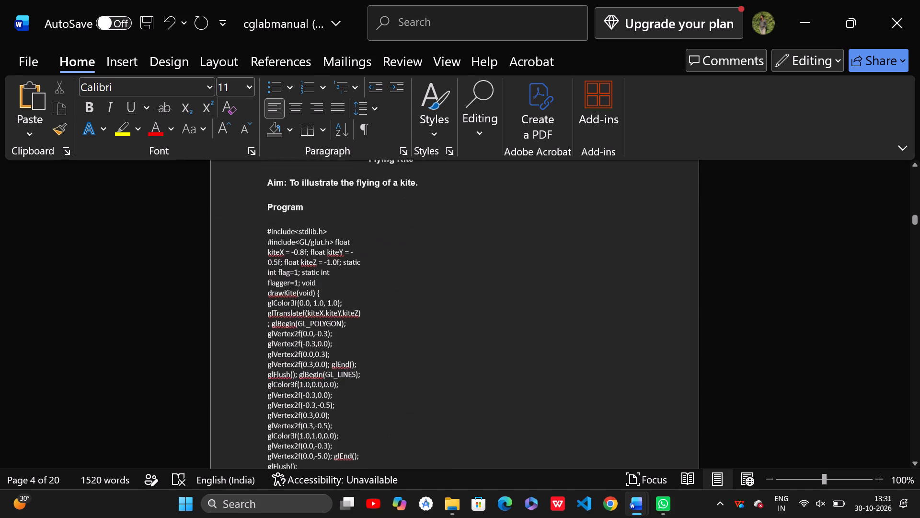
{"action": "scroll", "coordinate": [439, 349], "scroll_direction": "down", "scroll_amount": 20}
{"action": "scroll", "coordinate": [439, 349], "scroll_direction": "down", "scroll_amount": 20}
{"action": "scroll", "coordinate": [439, 349], "scroll_direction": "down", "scroll_amount": 6}
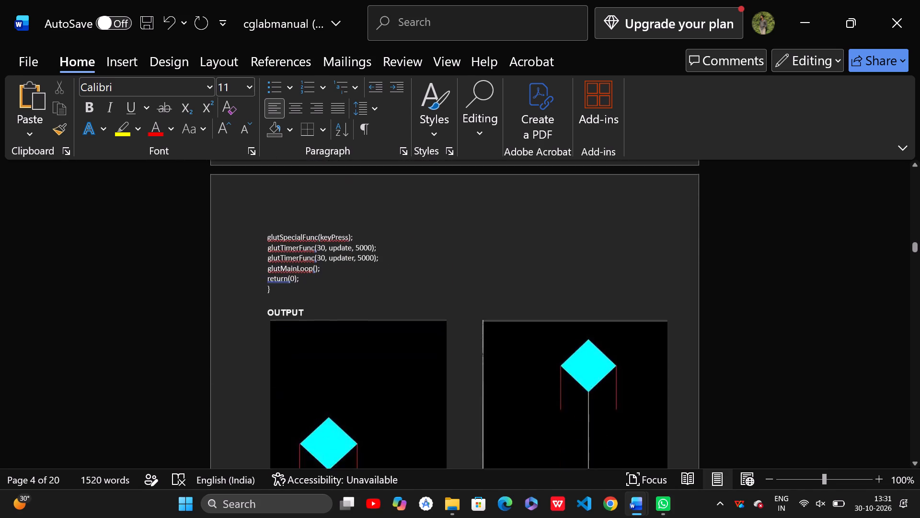
{"action": "scroll", "coordinate": [440, 348], "scroll_direction": "down", "scroll_amount": 7}
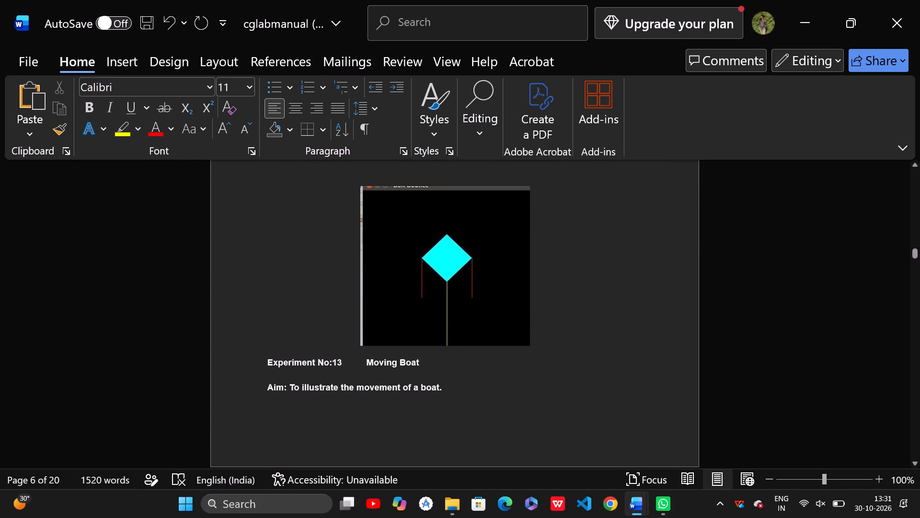
{"action": "left_click", "coordinate": [296, 344]}
{"action": "left_click", "coordinate": [575, 341]}
{"action": "triple_click", "coordinate": [546, 337]}
{"action": "left_click", "coordinate": [543, 338]}
{"action": "left_click", "coordinate": [273, 340]}
{"action": "left_click", "coordinate": [277, 346]}
{"action": "key", "text": "Return"}
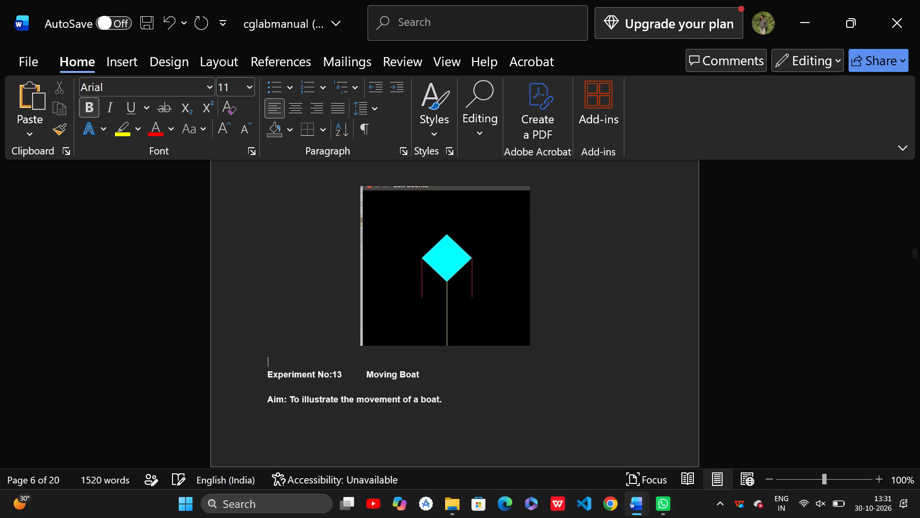
{"action": "key", "text": "Return"}
{"action": "key", "text": "Return"}
{"action": "key", "text": "Return"}
{"action": "scroll", "coordinate": [505, 446], "scroll_direction": "down", "scroll_amount": 3}
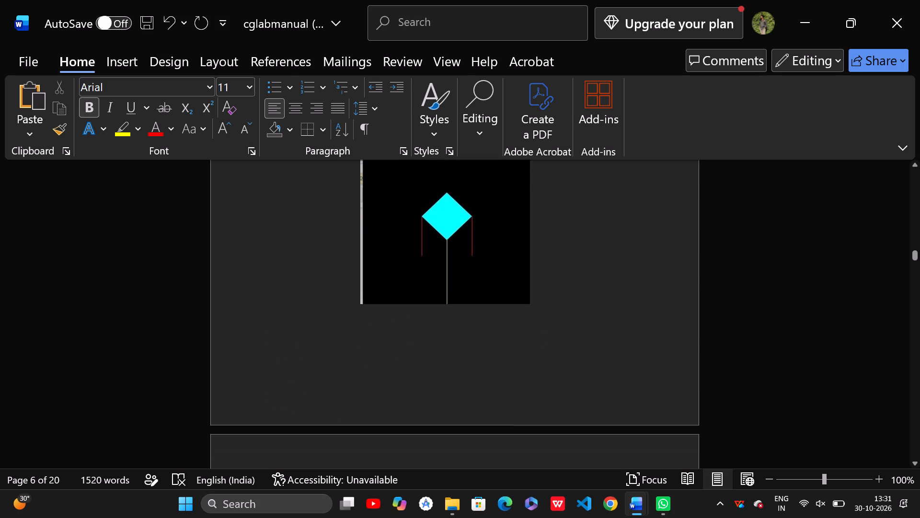
Review the page layout from Experiment No:13 Moving Boat through the Tree Climbing and Pacman experiments, checking headings, code and outputs.
{"action": "scroll", "coordinate": [499, 409], "scroll_direction": "down", "scroll_amount": 6}
{"action": "scroll", "coordinate": [484, 291], "scroll_direction": "down", "scroll_amount": 2}
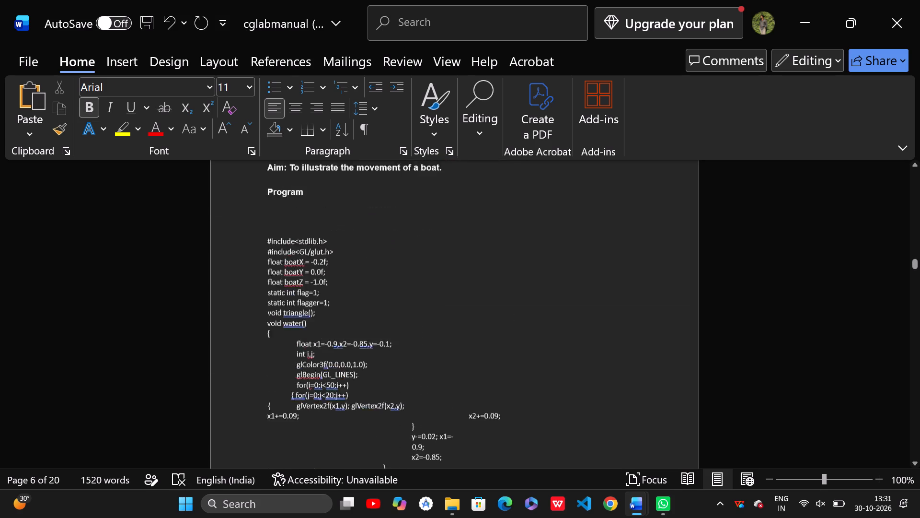
{"action": "scroll", "coordinate": [484, 291], "scroll_direction": "down", "scroll_amount": 3}
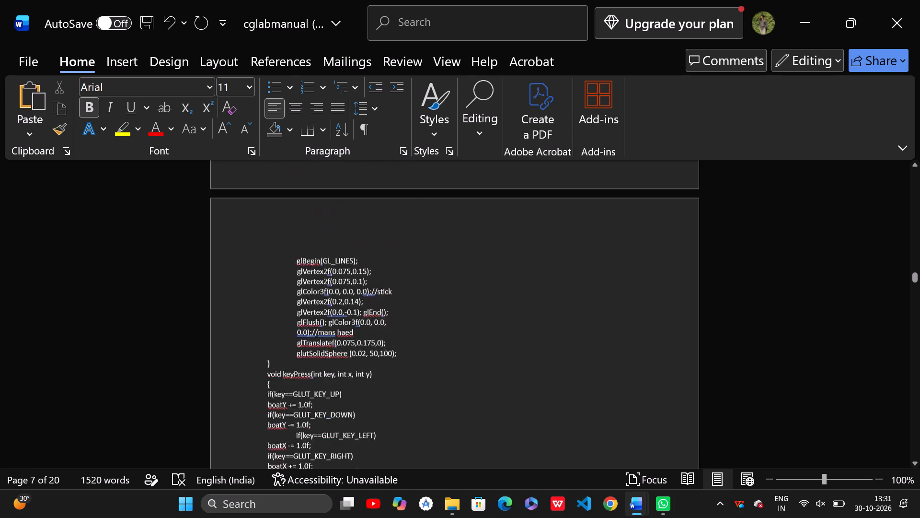
{"action": "scroll", "coordinate": [484, 291], "scroll_direction": "down", "scroll_amount": 1}
{"action": "scroll", "coordinate": [484, 291], "scroll_direction": "up", "scroll_amount": 2}
{"action": "scroll", "coordinate": [484, 291], "scroll_direction": "down", "scroll_amount": 1}
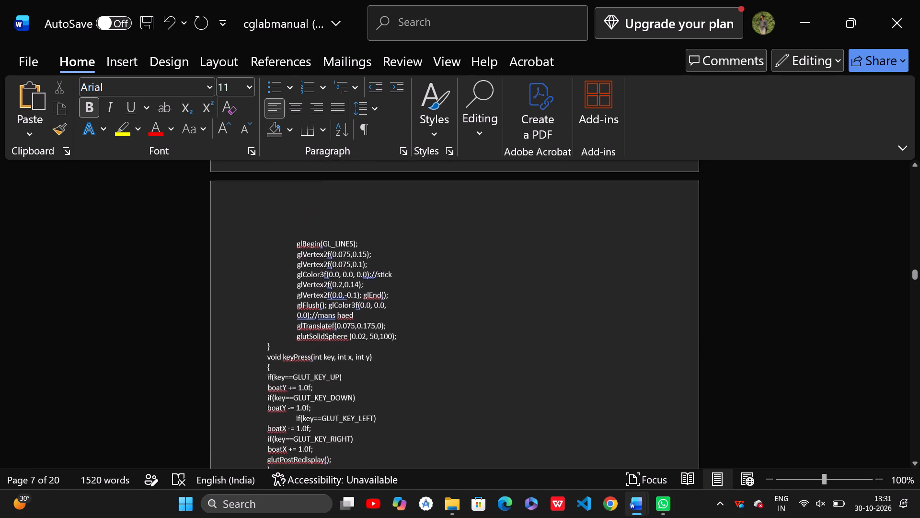
{"action": "scroll", "coordinate": [484, 291], "scroll_direction": "down", "scroll_amount": 3}
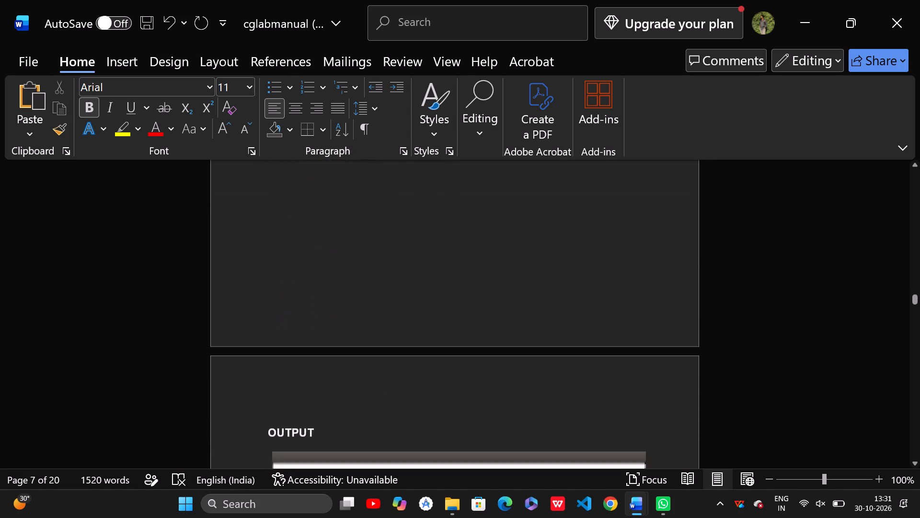
{"action": "scroll", "coordinate": [484, 291], "scroll_direction": "down", "scroll_amount": 3}
{"action": "scroll", "coordinate": [484, 291], "scroll_direction": "up", "scroll_amount": 1}
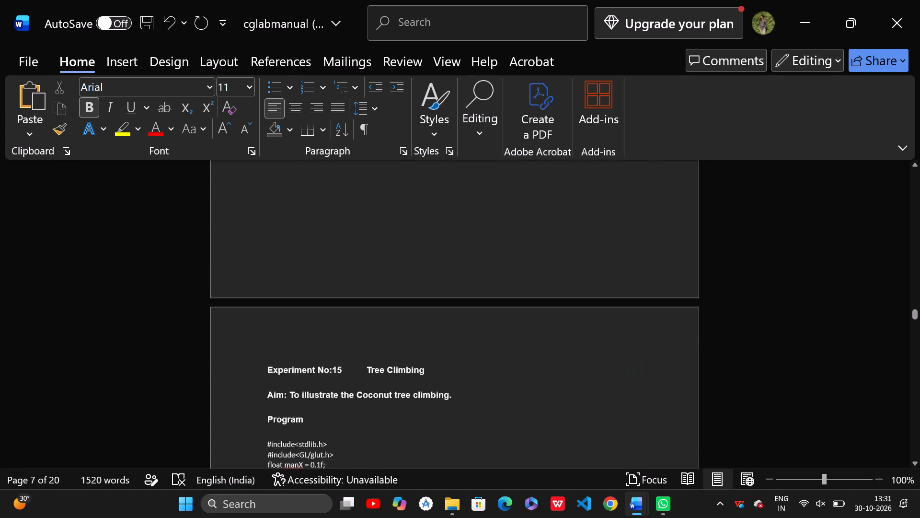
{"action": "scroll", "coordinate": [484, 291], "scroll_direction": "up", "scroll_amount": 1}
{"action": "scroll", "coordinate": [484, 291], "scroll_direction": "down", "scroll_amount": 2}
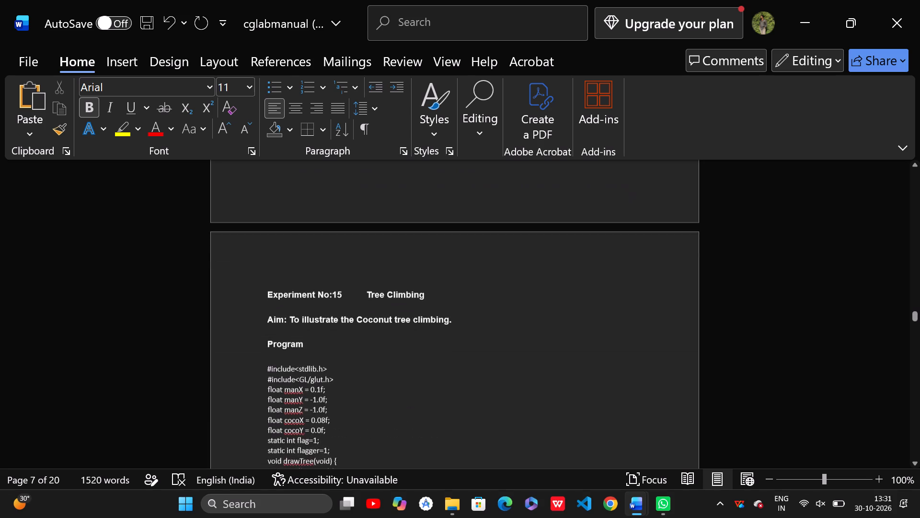
{"action": "scroll", "coordinate": [484, 291], "scroll_direction": "down", "scroll_amount": 5}
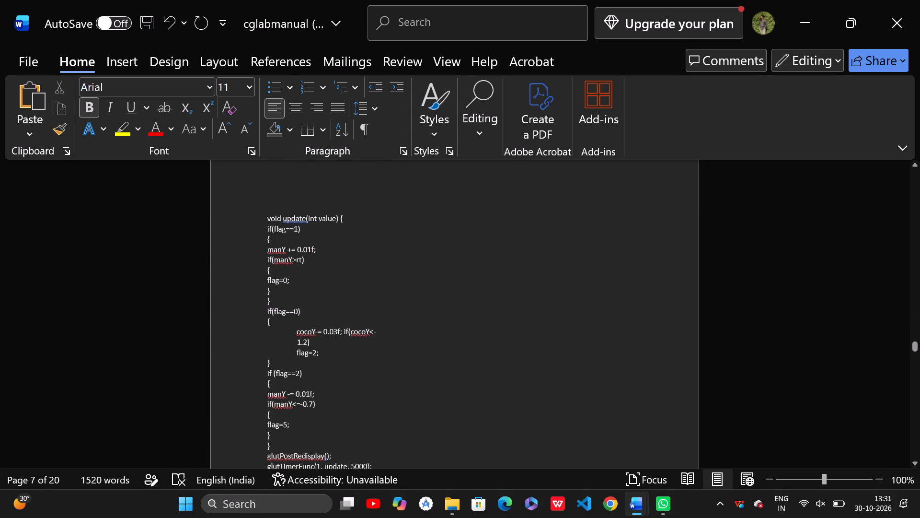
{"action": "scroll", "coordinate": [484, 291], "scroll_direction": "down", "scroll_amount": 5}
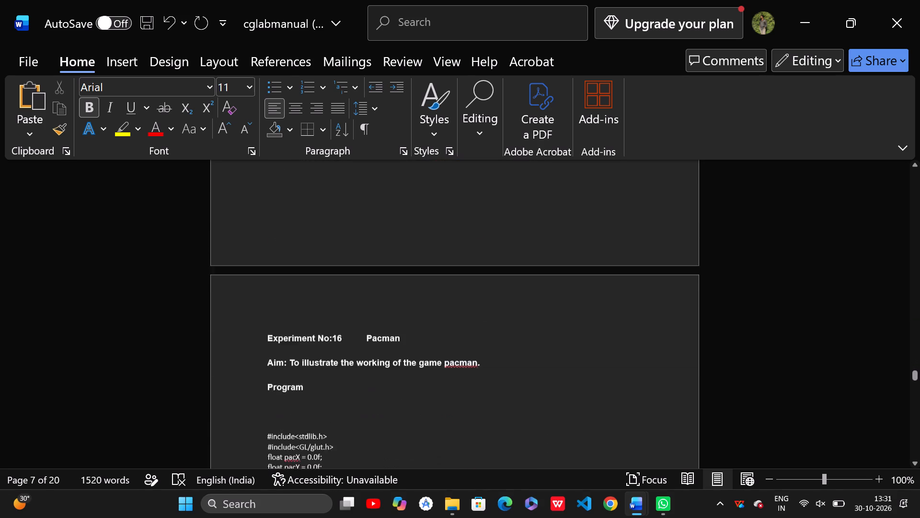
{"action": "scroll", "coordinate": [484, 291], "scroll_direction": "down", "scroll_amount": 7}
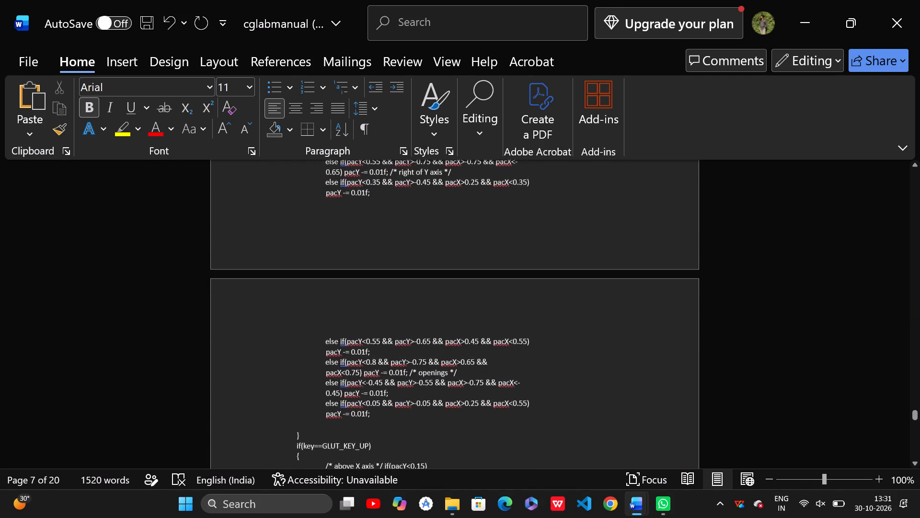
Zoom out to 30% and examine the last pages of the manual, including the empty page after the Pacman outputs.
{"action": "scroll", "coordinate": [484, 291], "scroll_direction": "down", "scroll_amount": 7, "text": "ctrl"}
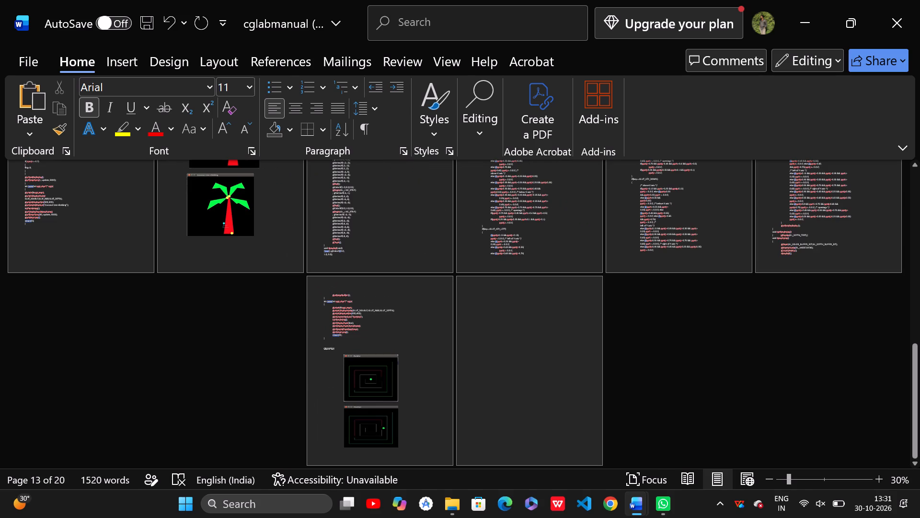
{"action": "left_click", "coordinate": [494, 304]}
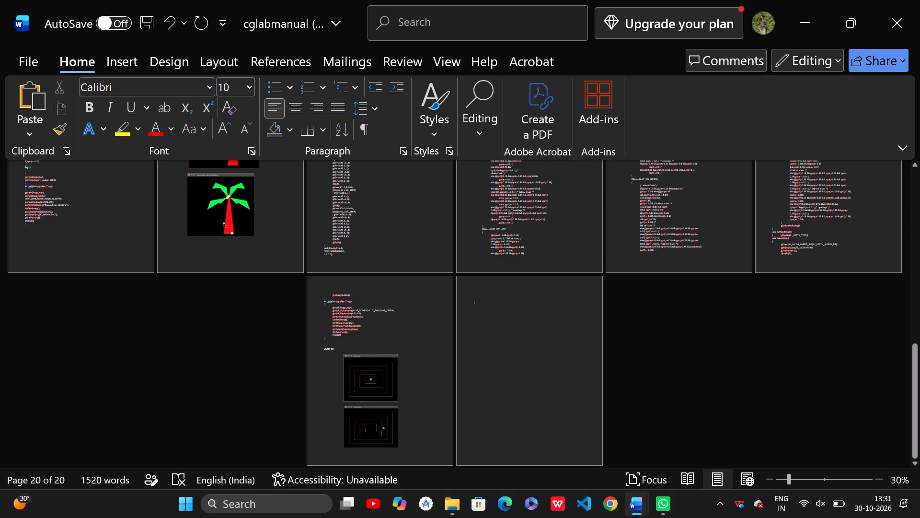
{"action": "scroll", "coordinate": [507, 372], "scroll_direction": "up", "scroll_amount": 1}
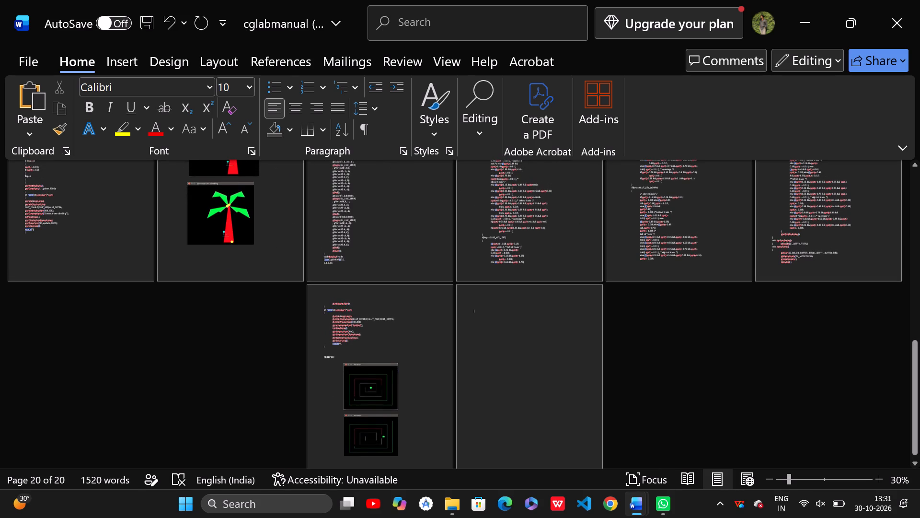
{"action": "scroll", "coordinate": [409, 364], "scroll_direction": "down", "scroll_amount": 1}
{"action": "scroll", "coordinate": [510, 378], "scroll_direction": "up", "scroll_amount": 2}
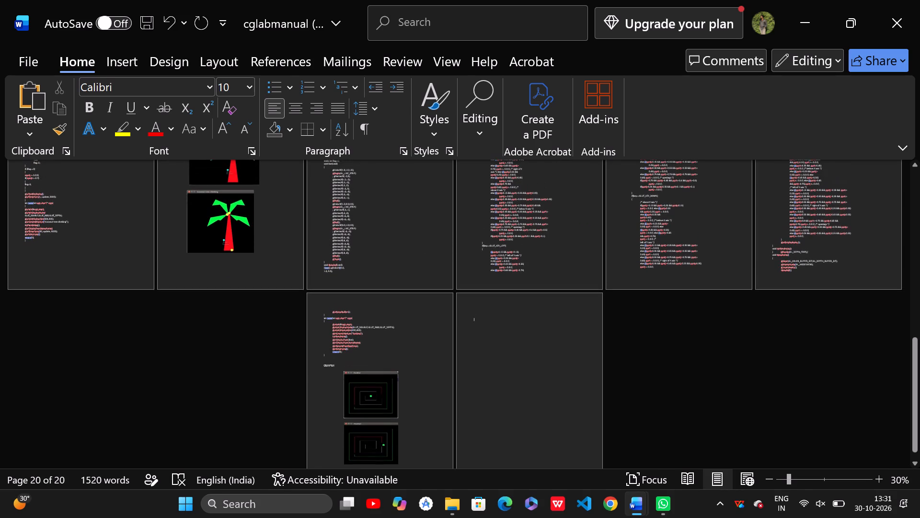
{"action": "scroll", "coordinate": [507, 379], "scroll_direction": "up", "scroll_amount": 3}
{"action": "scroll", "coordinate": [417, 370], "scroll_direction": "up", "scroll_amount": 6}
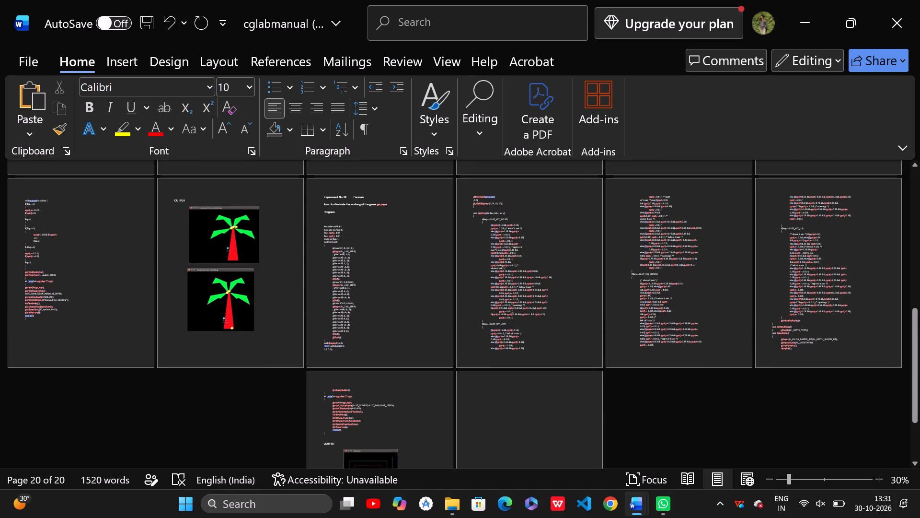
{"action": "scroll", "coordinate": [519, 283], "scroll_direction": "down", "scroll_amount": 10}
{"action": "scroll", "coordinate": [411, 339], "scroll_direction": "up", "scroll_amount": 8}
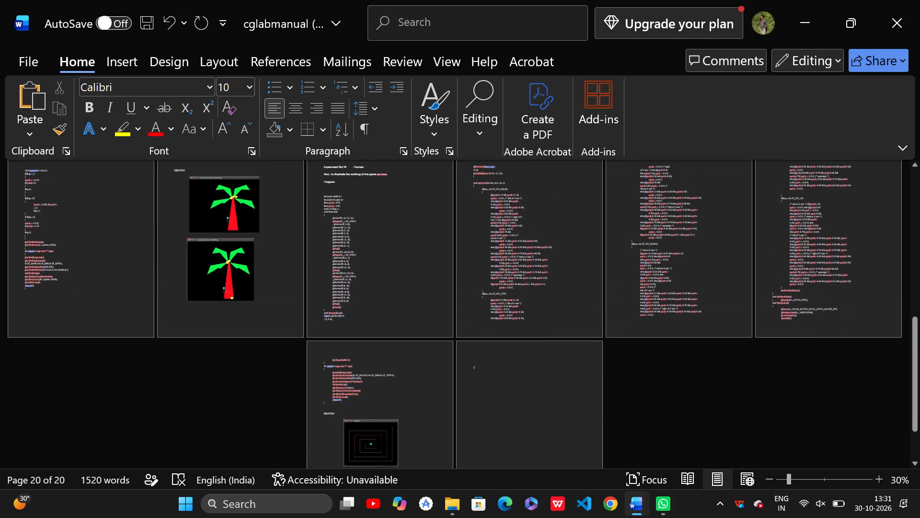
Check the multi-page overview of the whole manual from the Bouncing Ball experiment to the final page for heading and image placement.
{"action": "scroll", "coordinate": [514, 359], "scroll_direction": "up", "scroll_amount": 1}
{"action": "scroll", "coordinate": [246, 325], "scroll_direction": "up", "scroll_amount": 13}
{"action": "scroll", "coordinate": [268, 392], "scroll_direction": "up", "scroll_amount": 4}
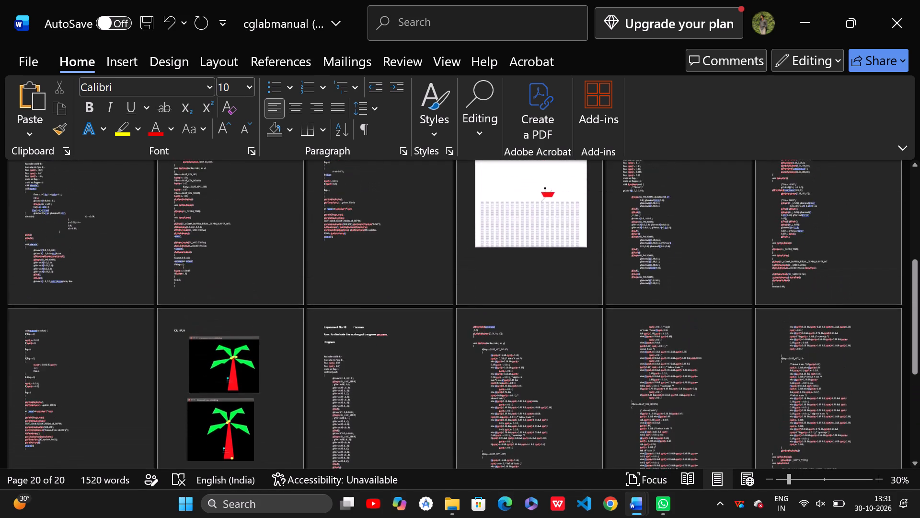
{"action": "scroll", "coordinate": [269, 392], "scroll_direction": "up", "scroll_amount": 7}
{"action": "scroll", "coordinate": [656, 333], "scroll_direction": "up", "scroll_amount": 16}
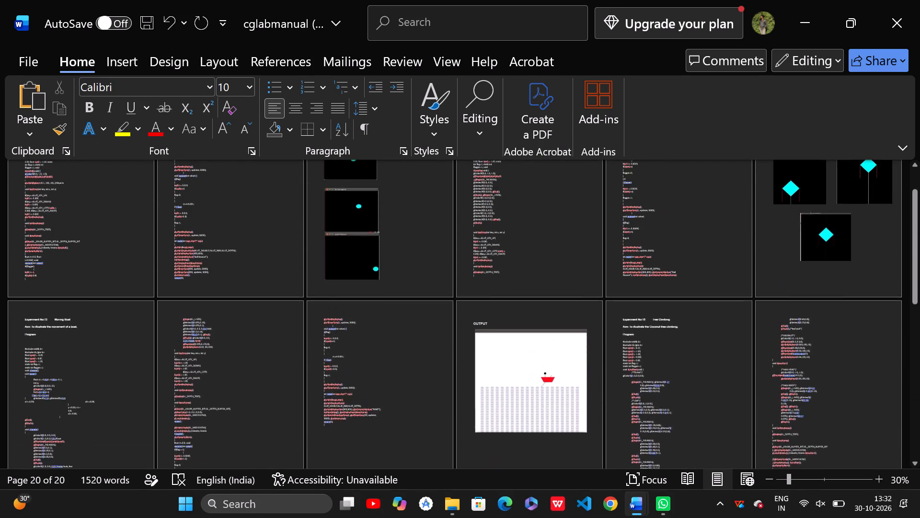
{"action": "scroll", "coordinate": [591, 379], "scroll_direction": "up", "scroll_amount": 20}
{"action": "scroll", "coordinate": [591, 379], "scroll_direction": "up", "scroll_amount": 14}
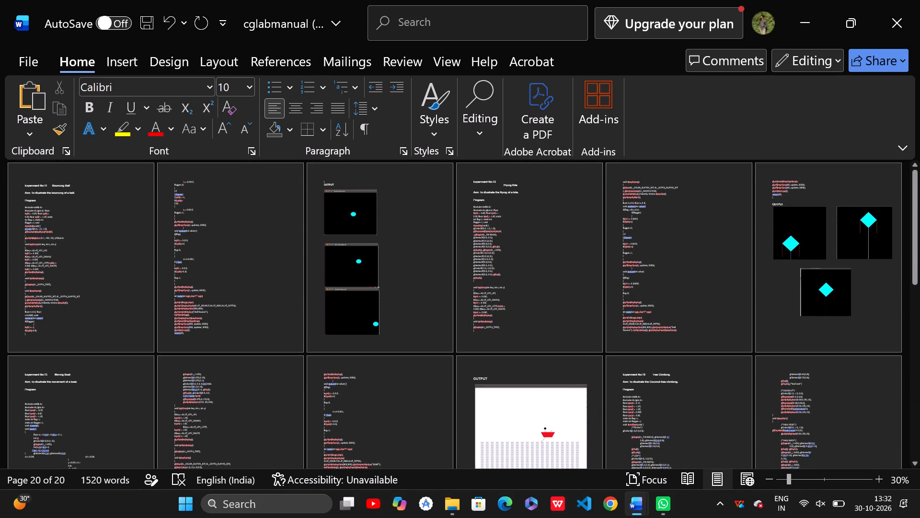
{"action": "scroll", "coordinate": [274, 271], "scroll_direction": "up", "scroll_amount": 3}
{"action": "scroll", "coordinate": [378, 312], "scroll_direction": "down", "scroll_amount": 5}
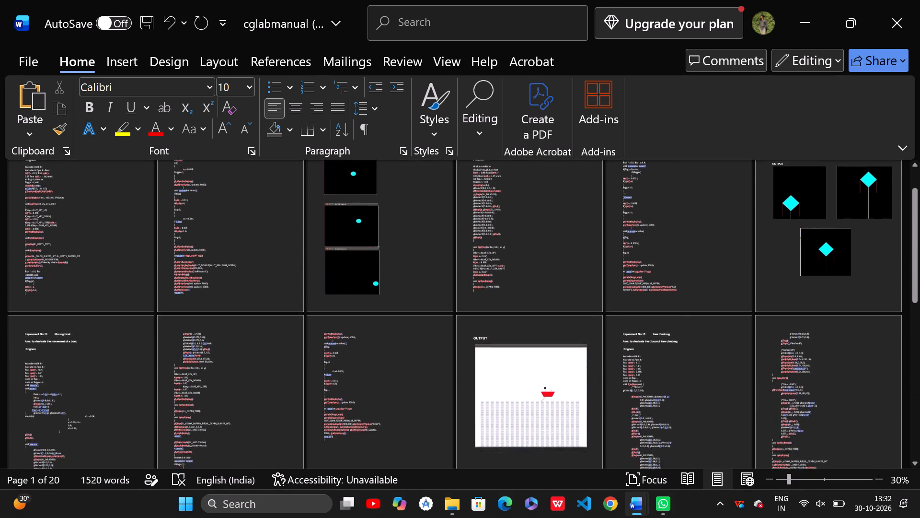
{"action": "scroll", "coordinate": [371, 322], "scroll_direction": "down", "scroll_amount": 20}
{"action": "scroll", "coordinate": [371, 322], "scroll_direction": "down", "scroll_amount": 17}
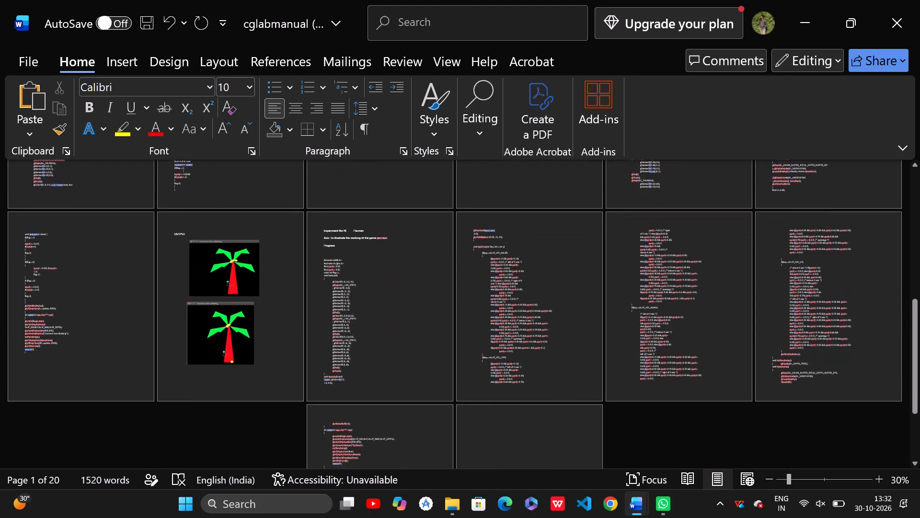
{"action": "scroll", "coordinate": [372, 337], "scroll_direction": "down", "scroll_amount": 20}
{"action": "scroll", "coordinate": [378, 333], "scroll_direction": "up", "scroll_amount": 14}
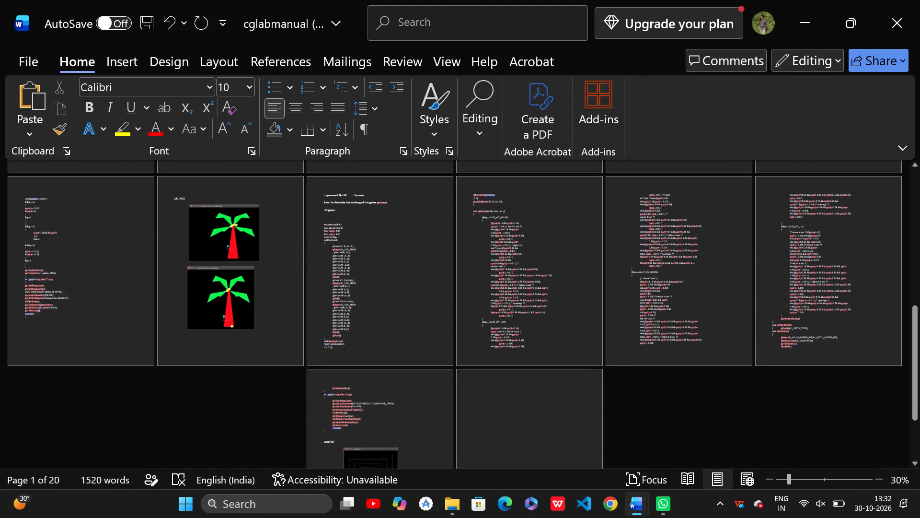
{"action": "scroll", "coordinate": [381, 331], "scroll_direction": "up", "scroll_amount": 20}
{"action": "scroll", "coordinate": [381, 331], "scroll_direction": "up", "scroll_amount": 20}
{"action": "scroll", "coordinate": [381, 331], "scroll_direction": "up", "scroll_amount": 5}
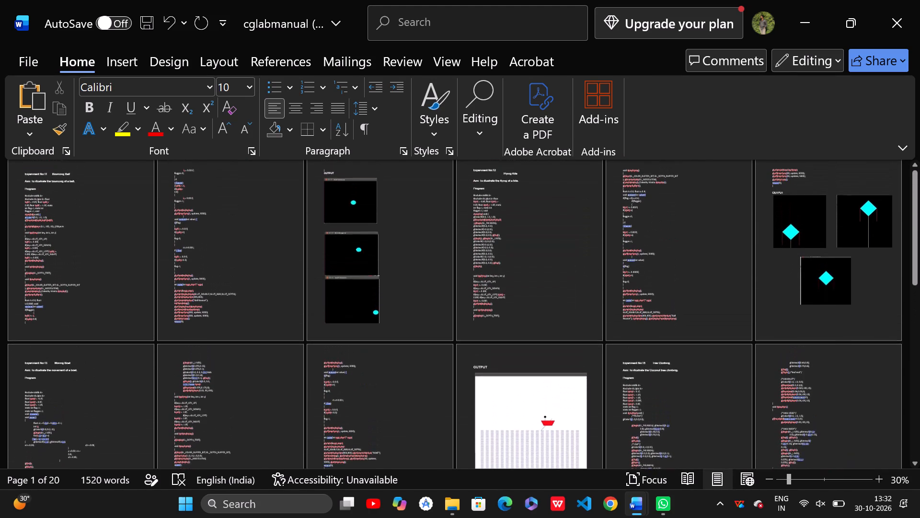
{"action": "scroll", "coordinate": [391, 338], "scroll_direction": "up", "scroll_amount": 12}
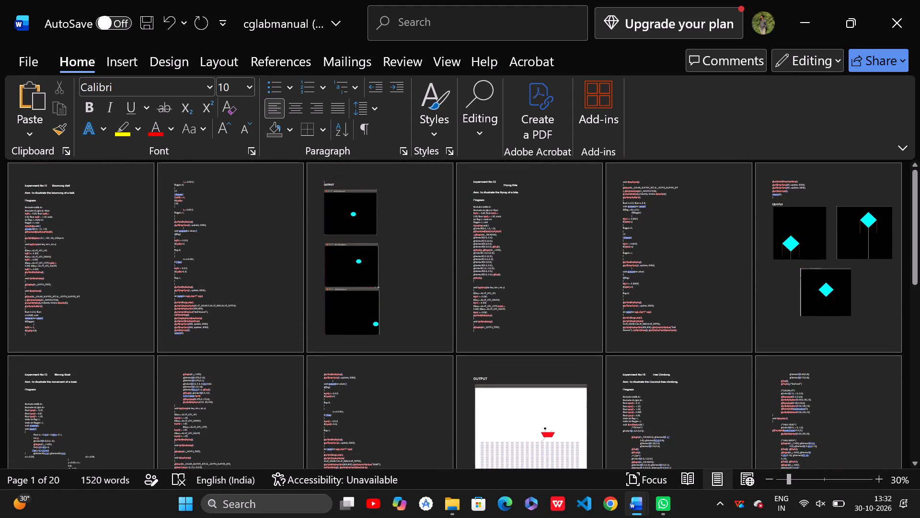
{"action": "scroll", "coordinate": [791, 296], "scroll_direction": "down", "scroll_amount": 2}
{"action": "scroll", "coordinate": [371, 305], "scroll_direction": "up", "scroll_amount": 5}
{"action": "scroll", "coordinate": [708, 277], "scroll_direction": "down", "scroll_amount": 5}
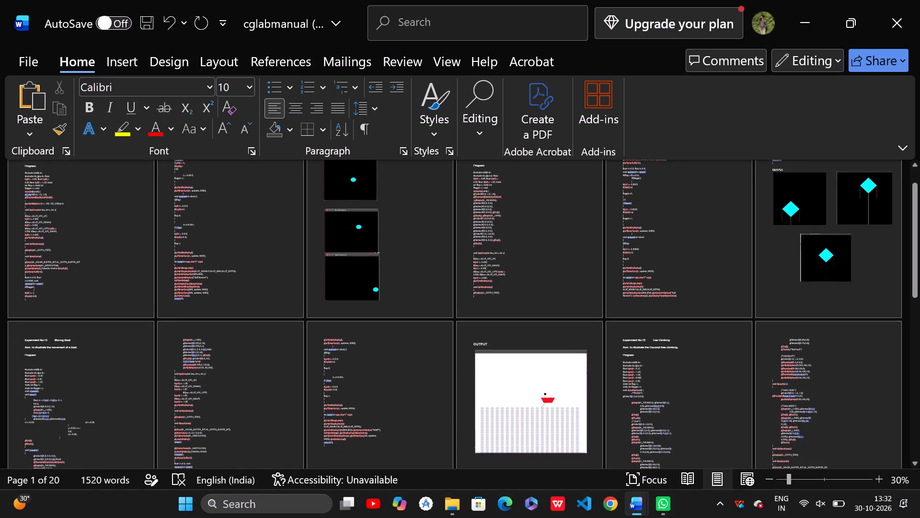
{"action": "scroll", "coordinate": [642, 284], "scroll_direction": "down", "scroll_amount": 8}
{"action": "scroll", "coordinate": [497, 308], "scroll_direction": "down", "scroll_amount": 2}
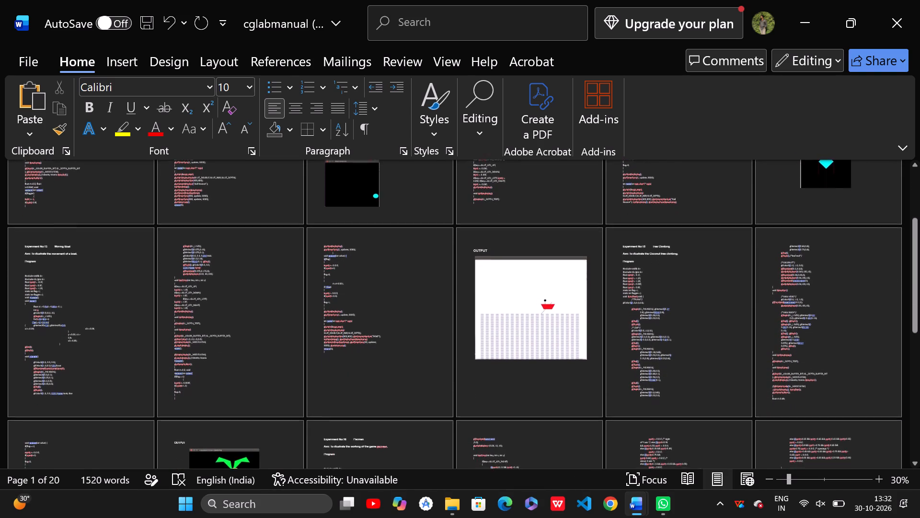
{"action": "scroll", "coordinate": [736, 264], "scroll_direction": "down", "scroll_amount": 7}
{"action": "scroll", "coordinate": [0, 389], "scroll_direction": "down", "scroll_amount": 4}
{"action": "scroll", "coordinate": [110, 366], "scroll_direction": "down", "scroll_amount": 13}
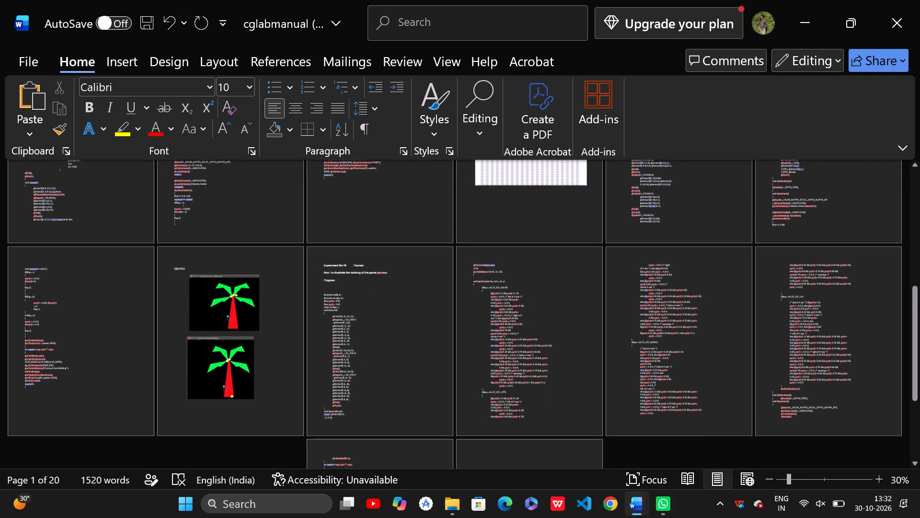
{"action": "scroll", "coordinate": [566, 371], "scroll_direction": "down", "scroll_amount": 20}
{"action": "scroll", "coordinate": [566, 371], "scroll_direction": "down", "scroll_amount": 4}
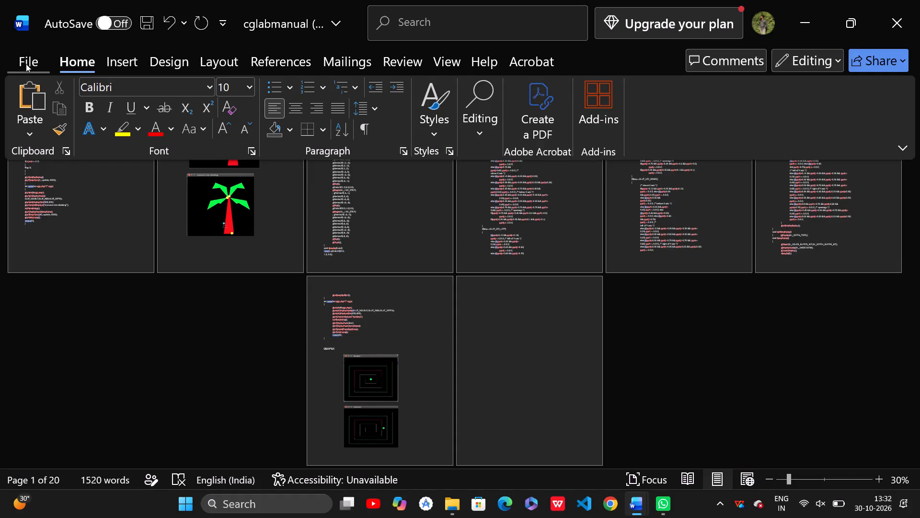
Set up saving a copy of the manual in the CUSAT folder with PDF as the file type.
{"action": "left_click", "coordinate": [26, 64]}
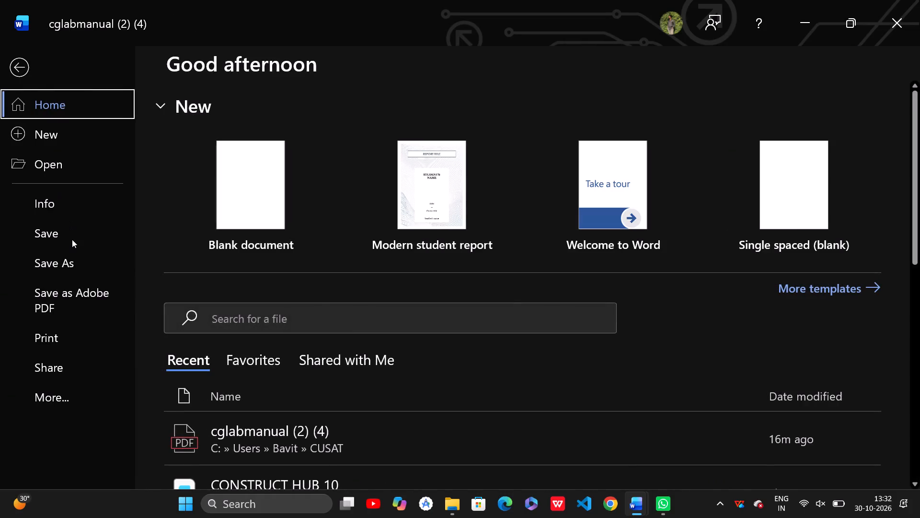
{"action": "left_click", "coordinate": [75, 259]}
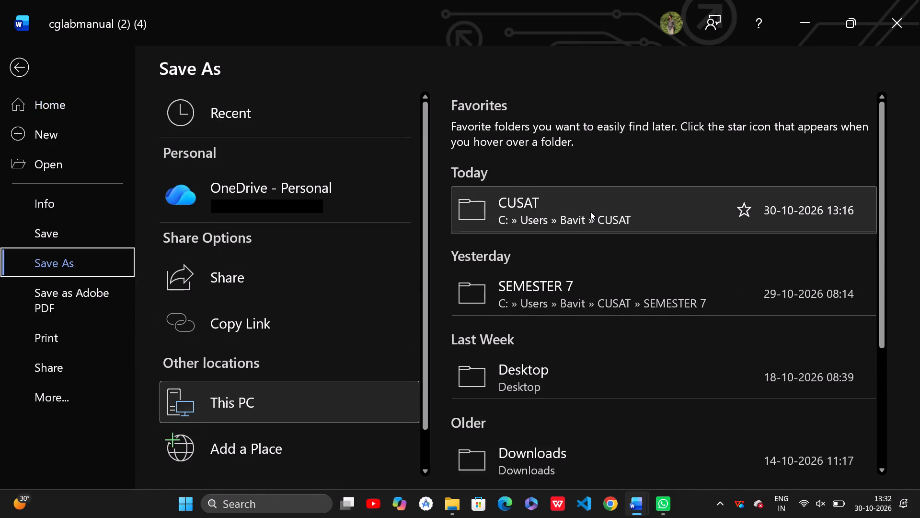
{"action": "left_click", "coordinate": [590, 212]}
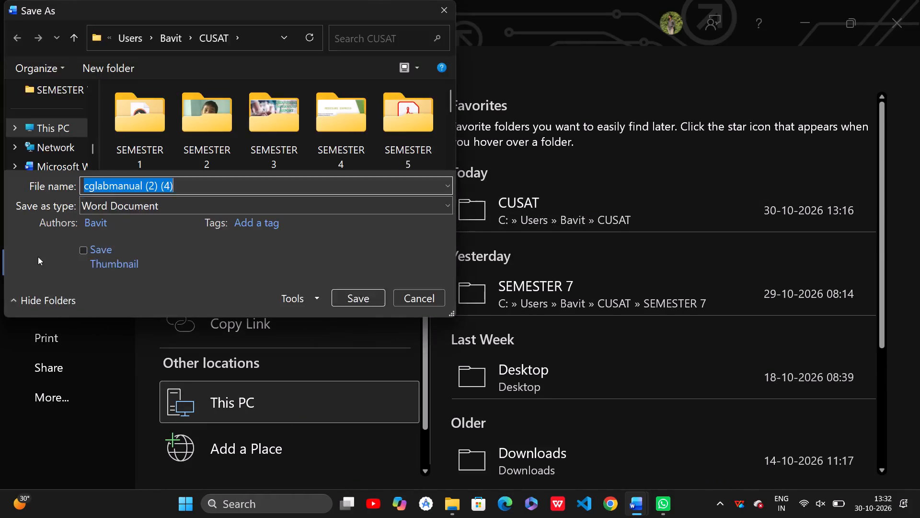
{"action": "left_click", "coordinate": [108, 205]}
{"action": "left_click", "coordinate": [148, 306]}
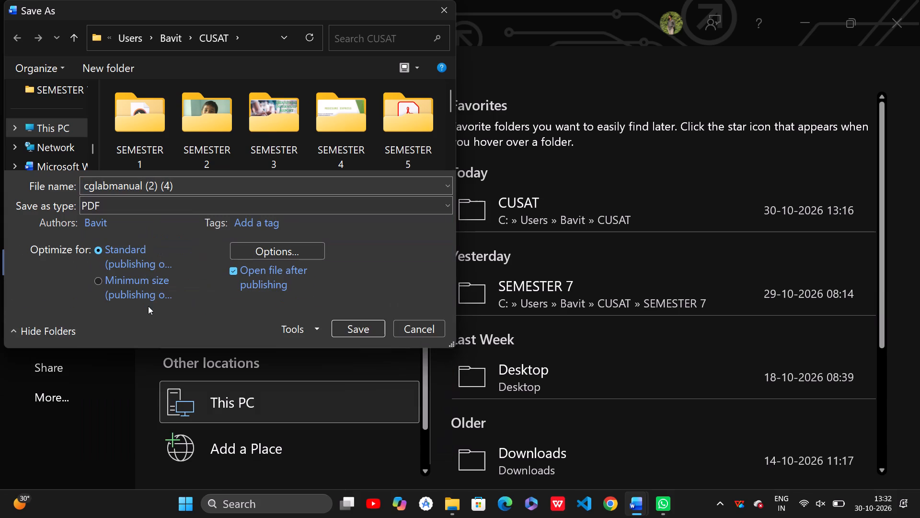
Rename the PDF copy cgLAB_ANIMATION and save it in the CUSAT folder.
{"action": "double_click", "coordinate": [173, 187]}
{"action": "triple_click", "coordinate": [173, 187]}
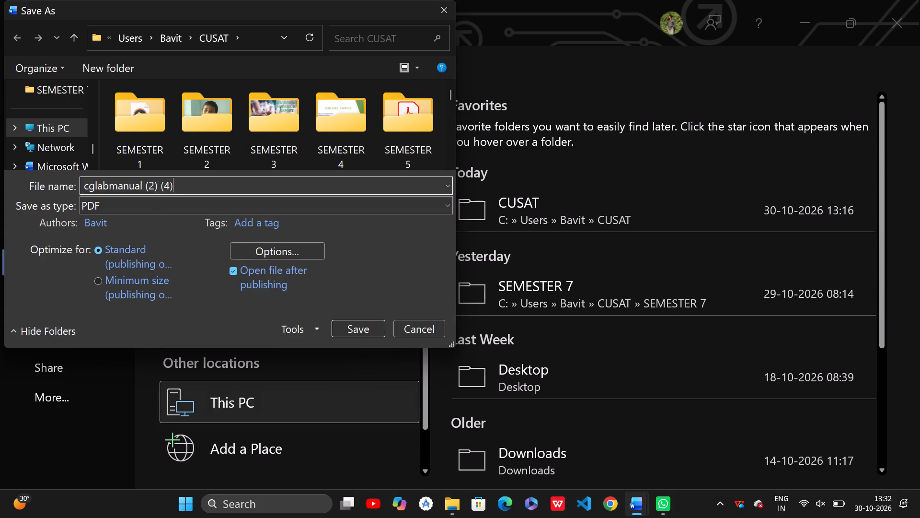
{"action": "key", "text": "BackSpace"}
{"action": "key", "text": "BackSpace"}
{"action": "key", "text": "BackSpace"}
{"action": "key", "text": "BackSpace"}
{"action": "key", "text": "BackSpace"}
{"action": "key", "text": "BackSpace"}
{"action": "key", "text": "BackSpace"}
{"action": "key", "text": "BackSpace"}
{"action": "key", "text": "BackSpace"}
{"action": "key", "text": "BackSpace"}
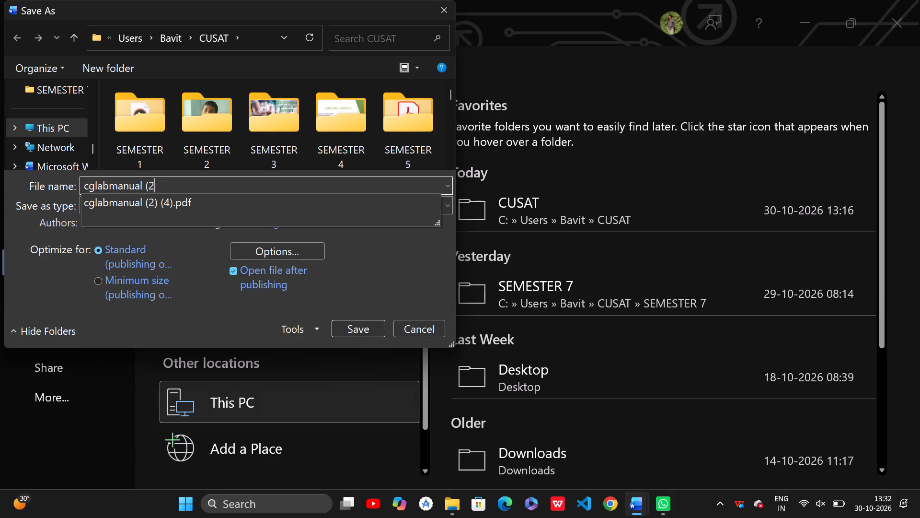
{"action": "key", "text": "BackSpace"}
{"action": "key", "text": "BackSpace"}
{"action": "key", "text": "BackSpace"}
{"action": "key", "text": "BackSpace"}
{"action": "key", "text": "BackSpace"}
{"action": "key", "text": "BackSpace"}
{"action": "type", "text": "AB"}
{"action": "key", "text": "BackSpace"}
{"action": "key", "text": "BackSpace"}
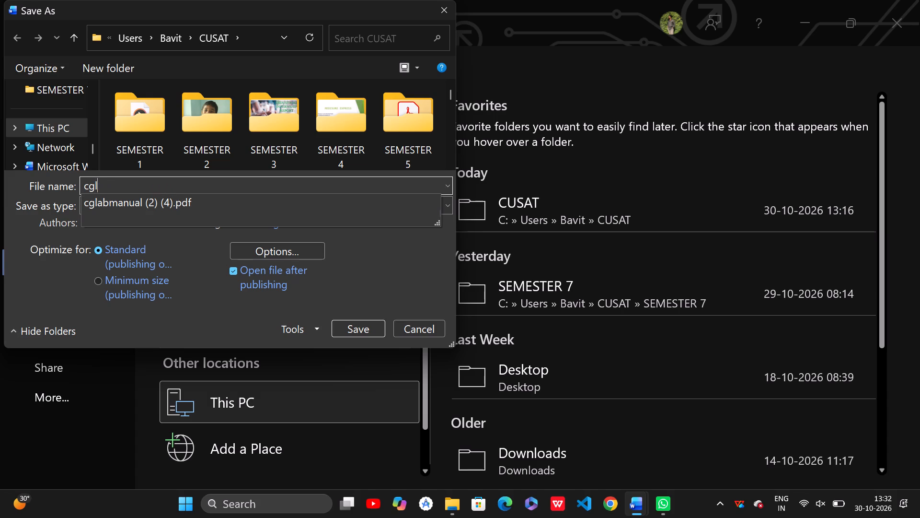
{"action": "key", "text": "BackSpace"}
{"action": "type", "text": "LAB"}
{"action": "type", "text": "_ANIMATION"}
{"action": "key", "text": "space"}
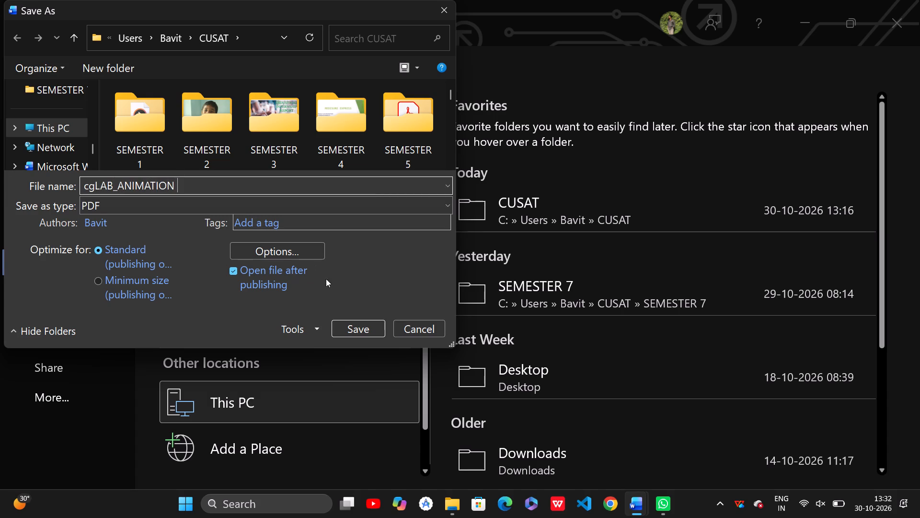
{"action": "left_click", "coordinate": [365, 330]}
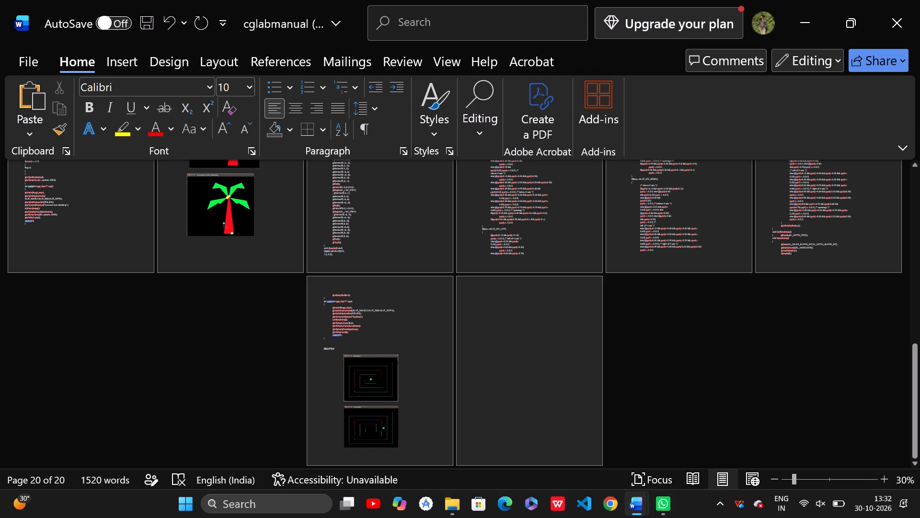
Review the exported PDF in Adobe Acrobat from the Bouncing Ball experiment to the last page, and close it.
{"action": "scroll", "coordinate": [498, 260], "scroll_direction": "down", "scroll_amount": 2}
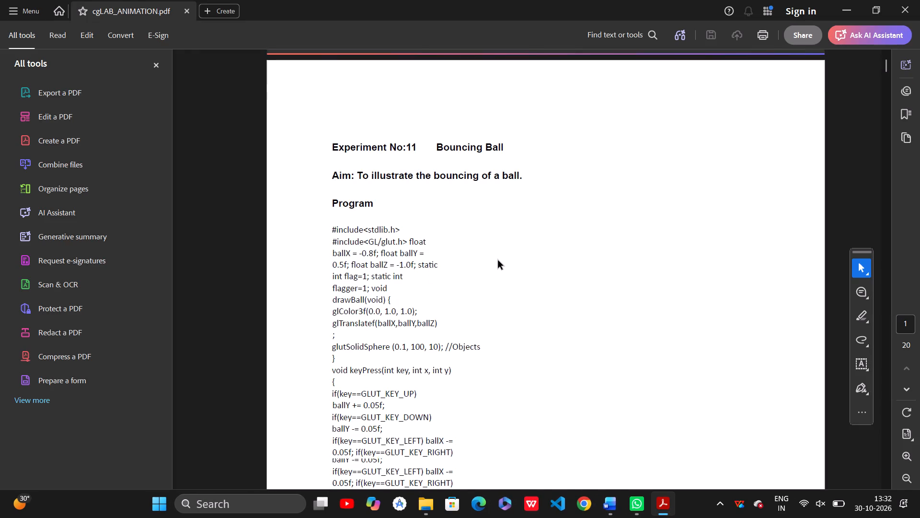
{"action": "scroll", "coordinate": [498, 260], "scroll_direction": "down", "scroll_amount": 10}
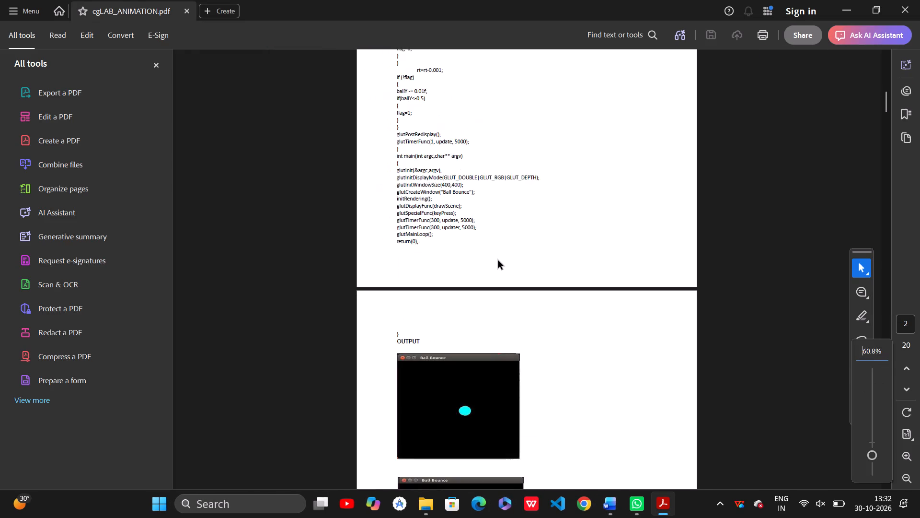
{"action": "scroll", "coordinate": [498, 260], "scroll_direction": "down", "scroll_amount": 5}
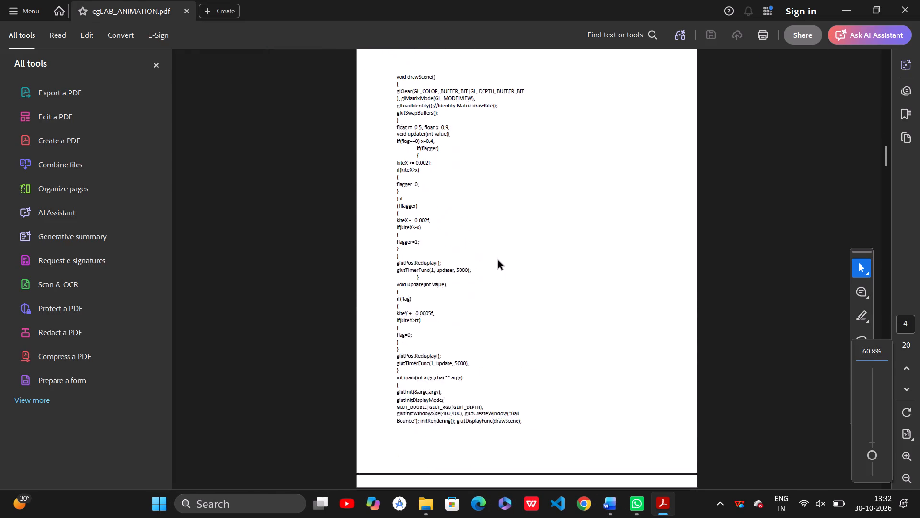
{"action": "scroll", "coordinate": [498, 260], "scroll_direction": "down", "scroll_amount": 4}
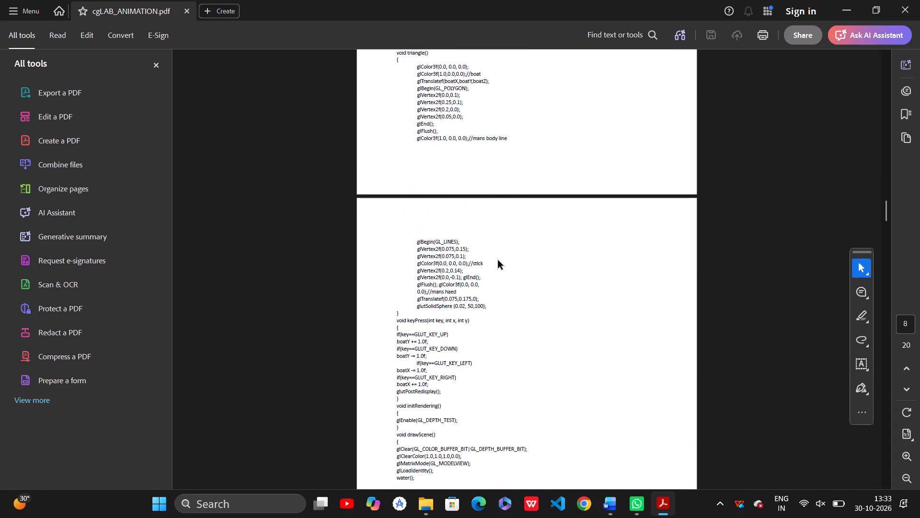
{"action": "scroll", "coordinate": [498, 260], "scroll_direction": "down", "scroll_amount": 4}
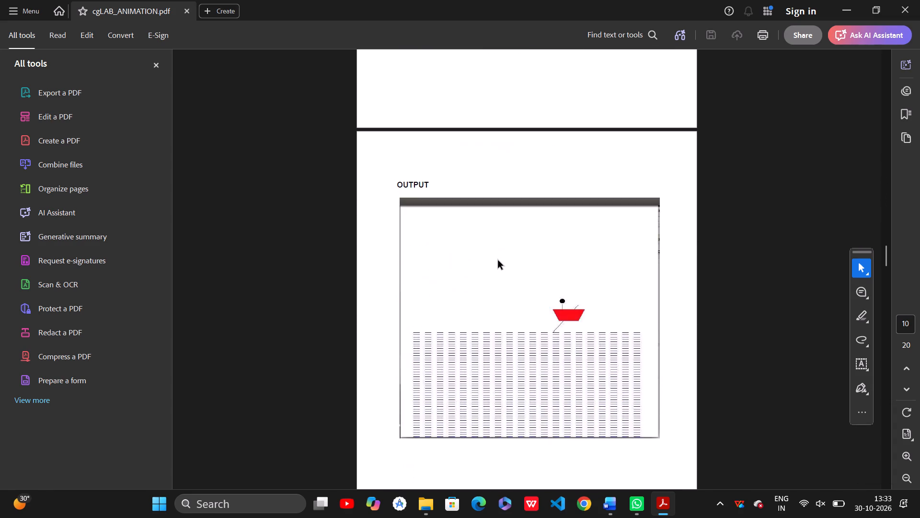
{"action": "scroll", "coordinate": [498, 260], "scroll_direction": "down", "scroll_amount": 3}
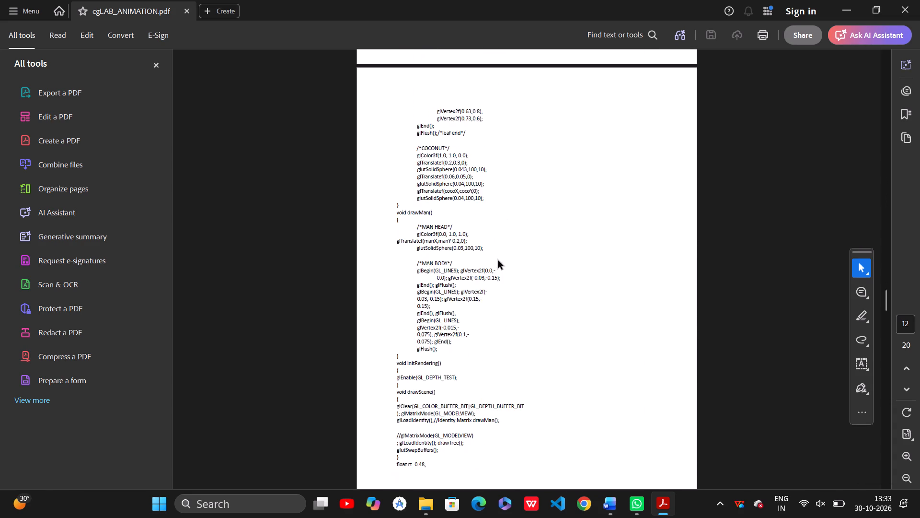
{"action": "scroll", "coordinate": [498, 260], "scroll_direction": "down", "scroll_amount": 3}
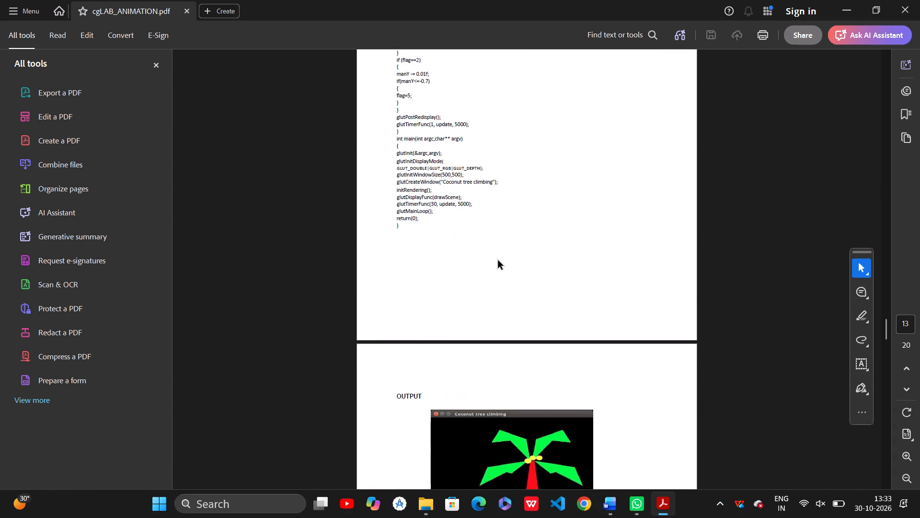
{"action": "scroll", "coordinate": [498, 260], "scroll_direction": "down", "scroll_amount": 3}
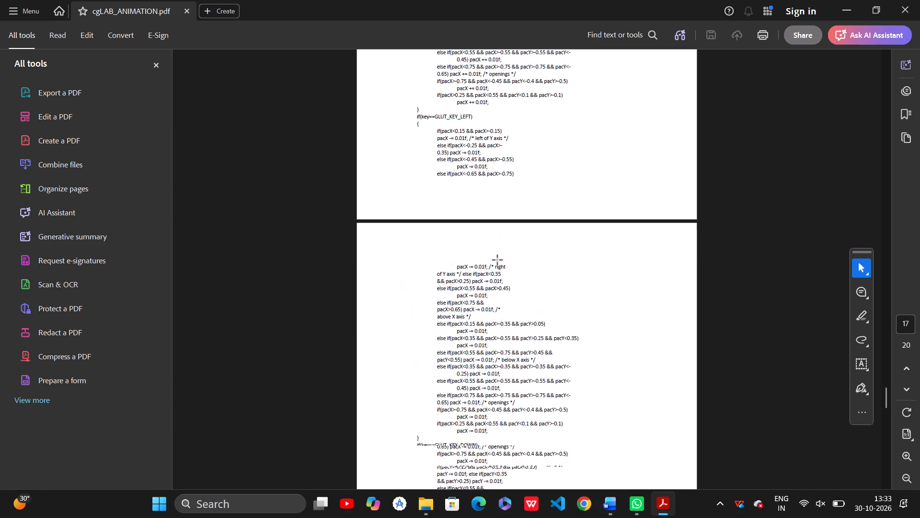
{"action": "scroll", "coordinate": [498, 260], "scroll_direction": "down", "scroll_amount": 3}
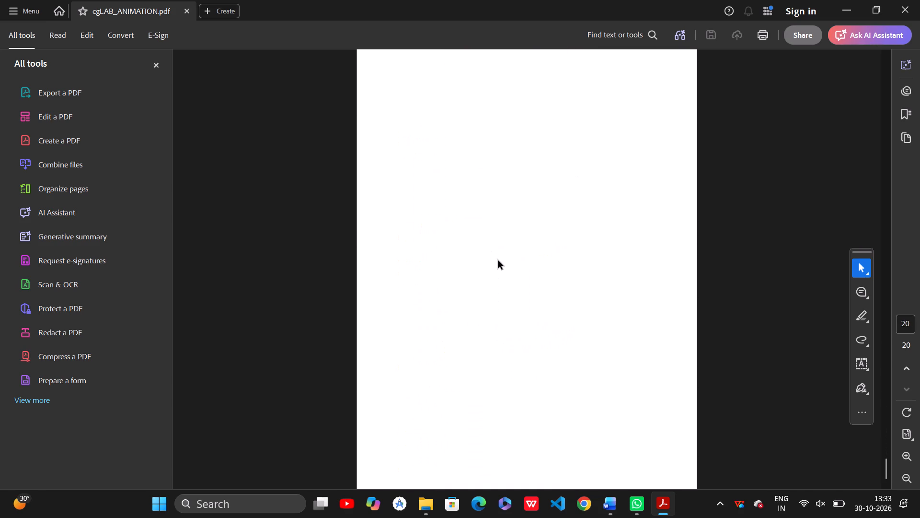
{"action": "scroll", "coordinate": [498, 260], "scroll_direction": "up", "scroll_amount": 3}
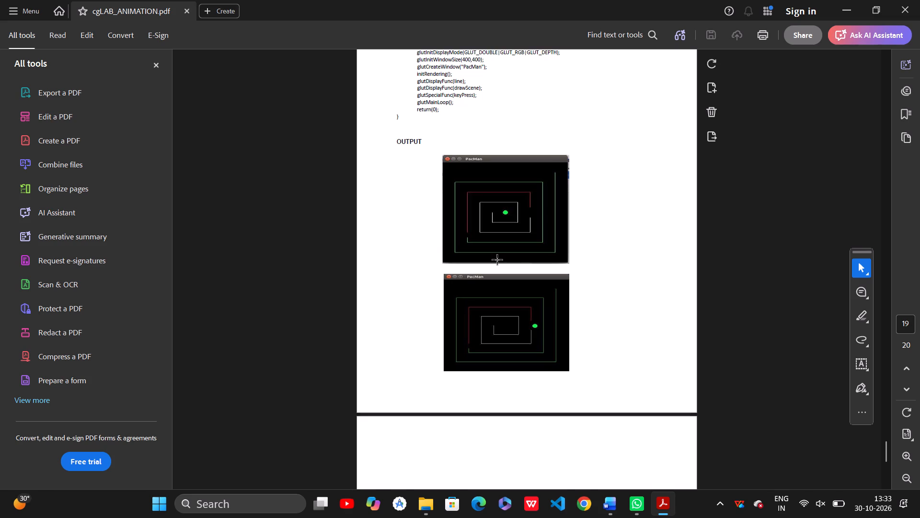
{"action": "left_click", "coordinate": [917, 0]}
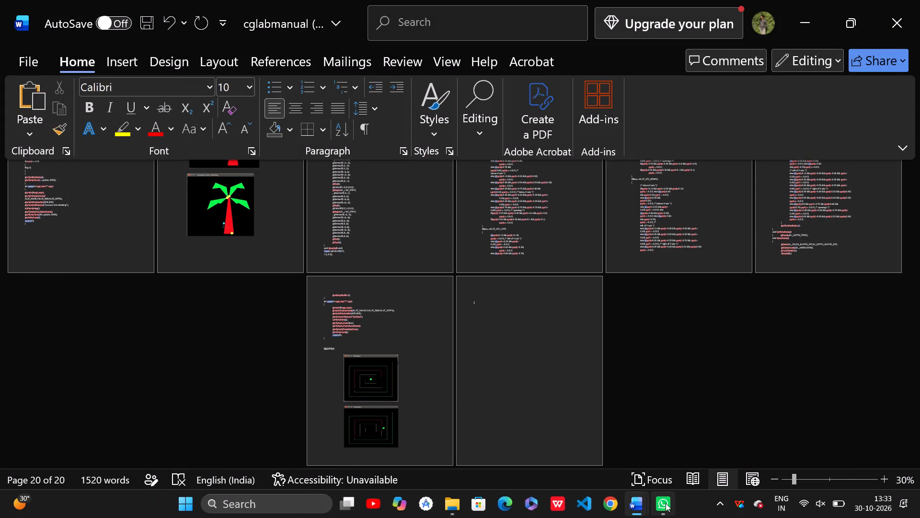
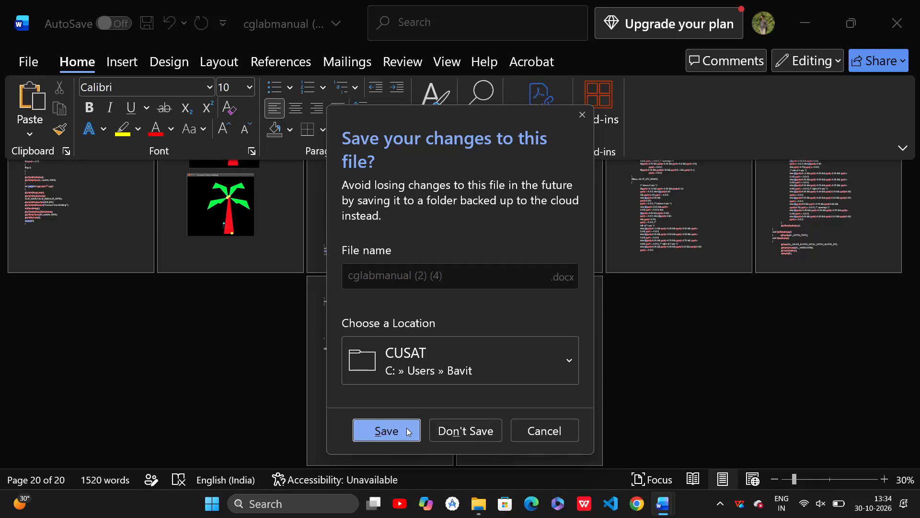
Save the manual as the Word document cglabmanual (2) (4) in the CUSAT folder, and close Word.
{"action": "left_click", "coordinate": [406, 428]}
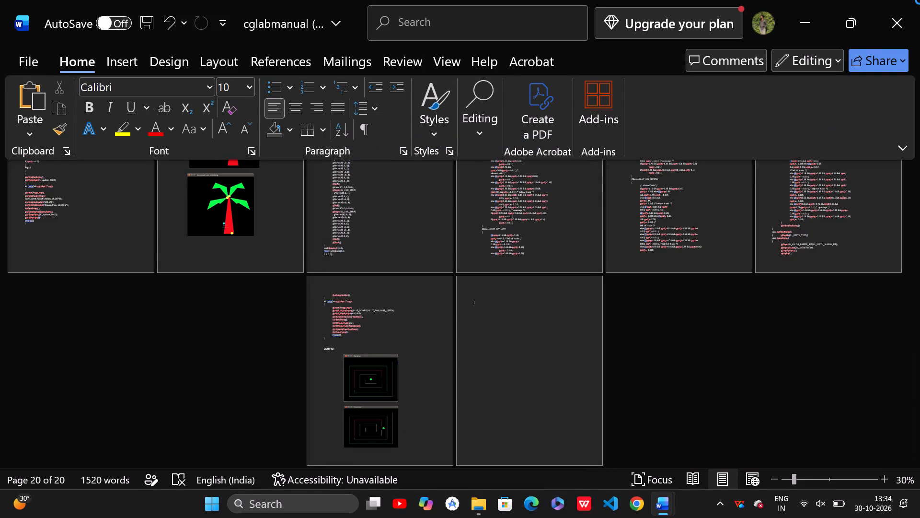
{"action": "left_click", "coordinate": [370, 291]}
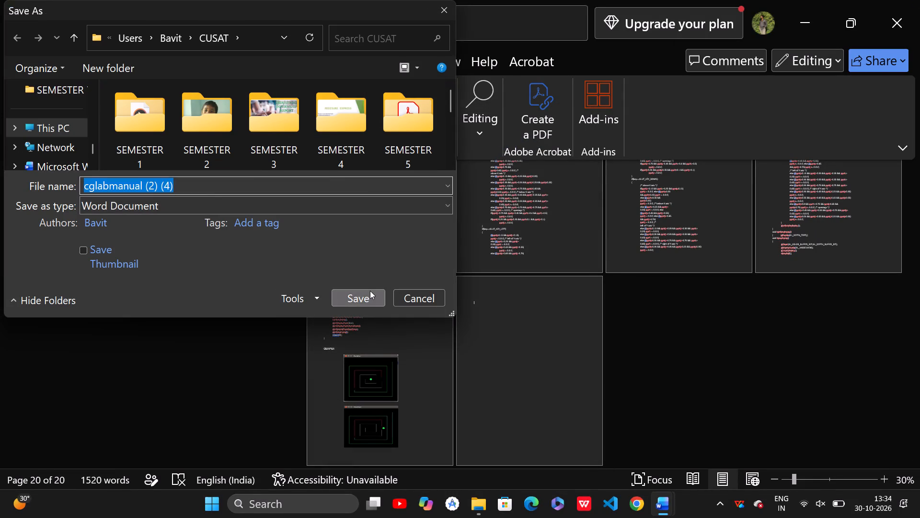
{"action": "triple_click", "coordinate": [893, 18]}
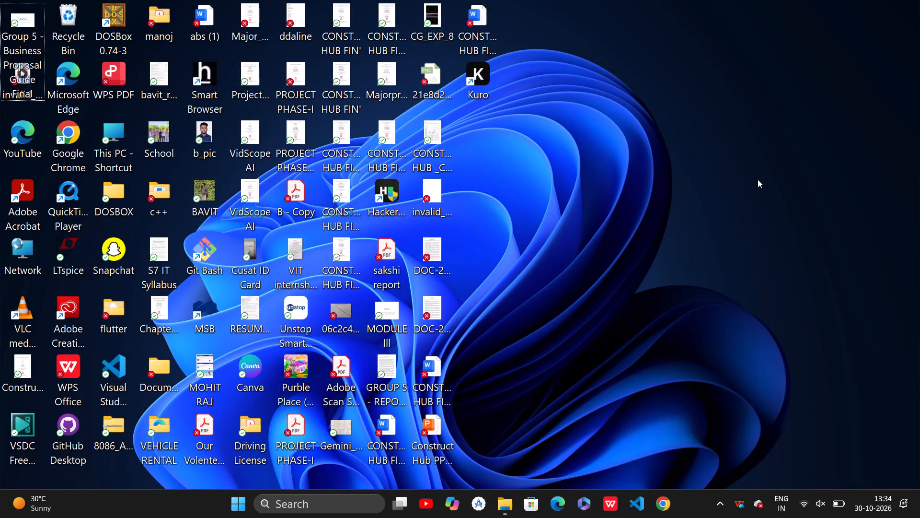
Shut down the computer from the desktop.
{"action": "key", "text": "alt+F4"}
{"action": "key", "text": "Return"}
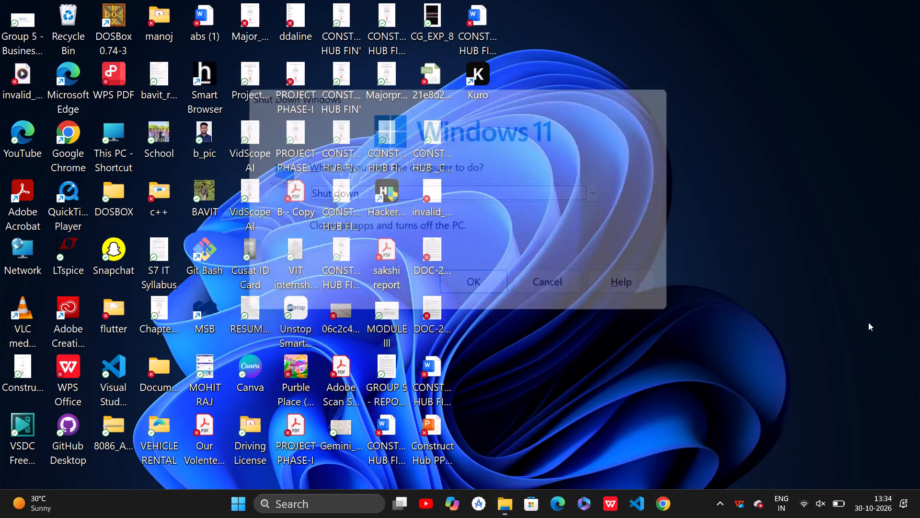